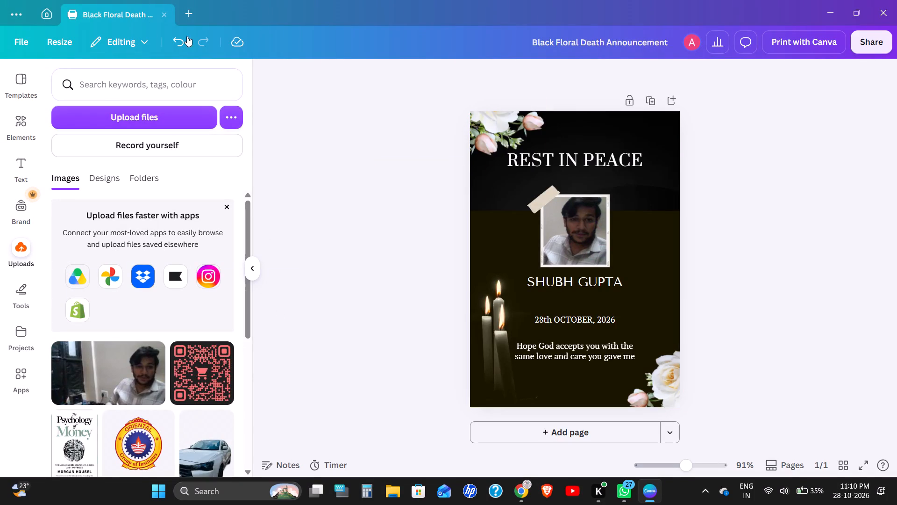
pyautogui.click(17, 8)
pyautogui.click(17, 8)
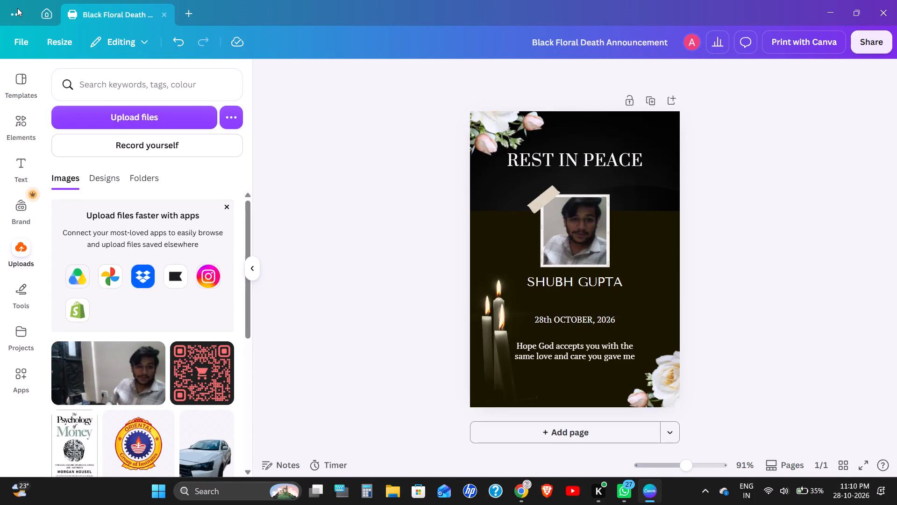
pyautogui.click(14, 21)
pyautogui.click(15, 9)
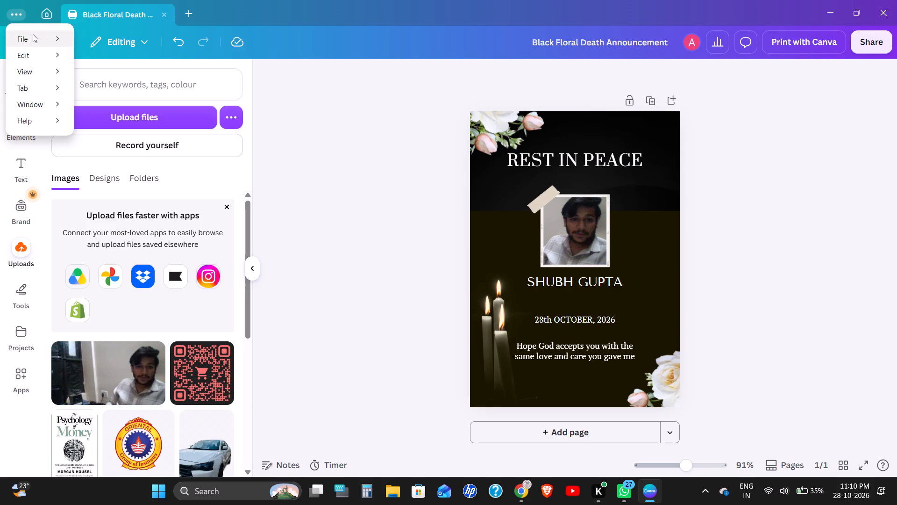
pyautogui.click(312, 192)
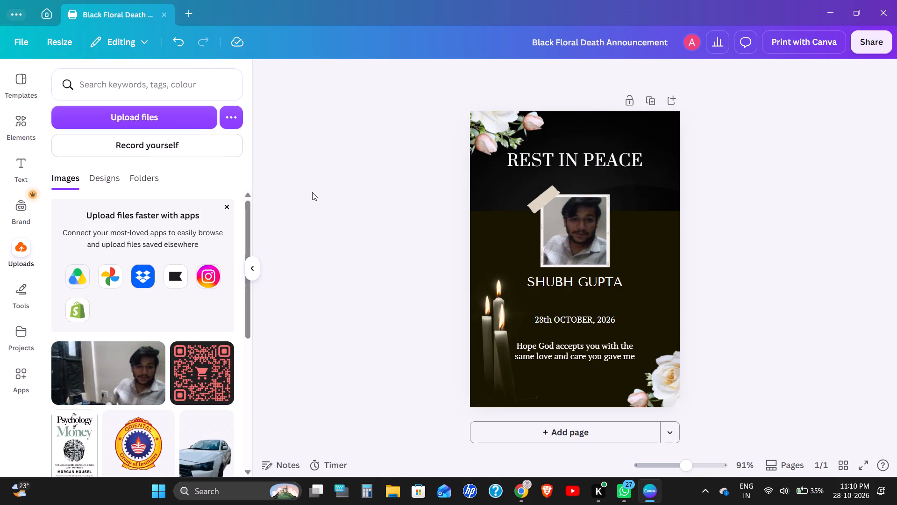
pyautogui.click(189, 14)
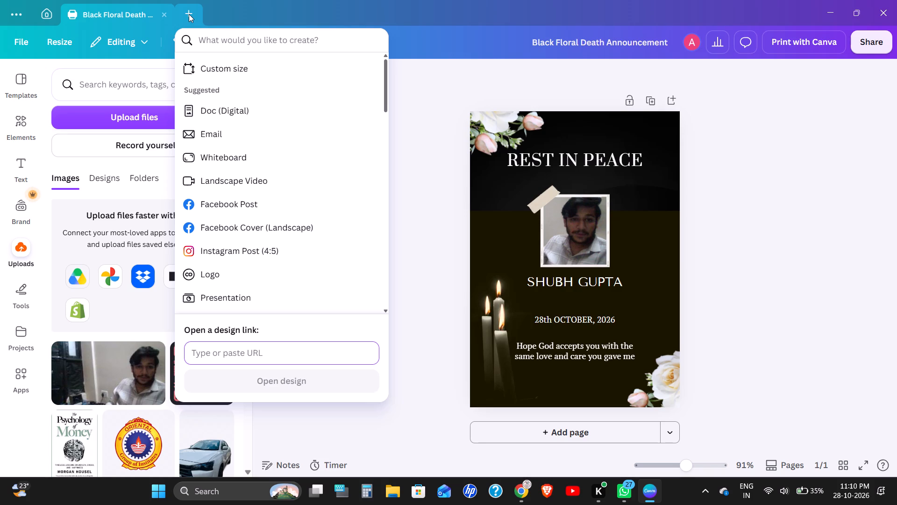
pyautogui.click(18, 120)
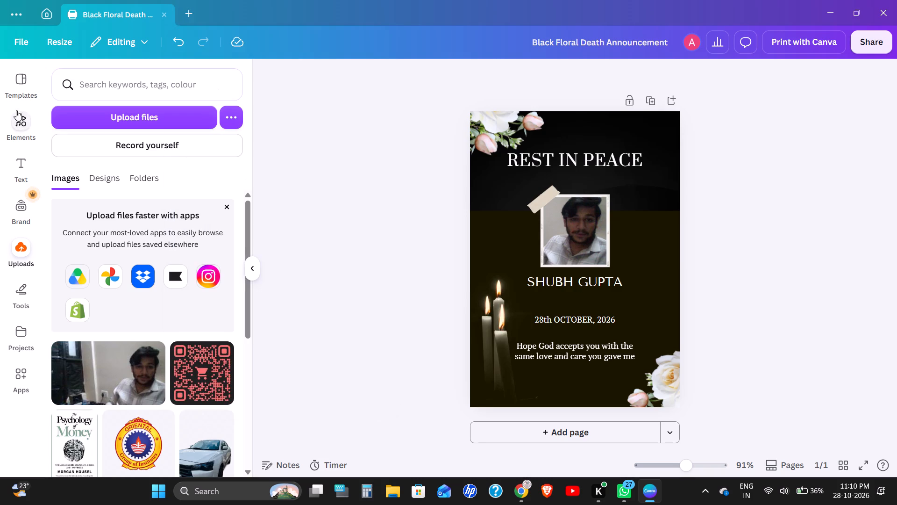
# Search the invitation templates for "wedding invitation".
pyautogui.click(18, 76)
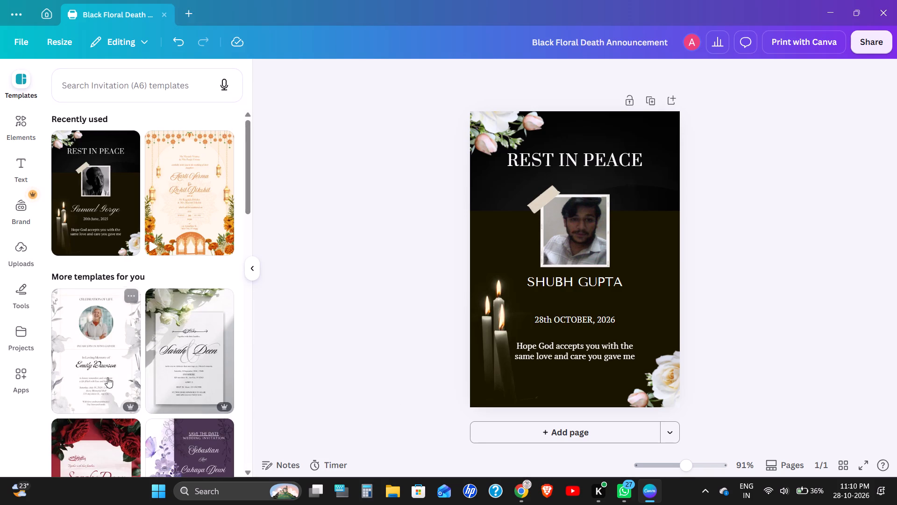
pyautogui.scroll(-1, 107, 377)
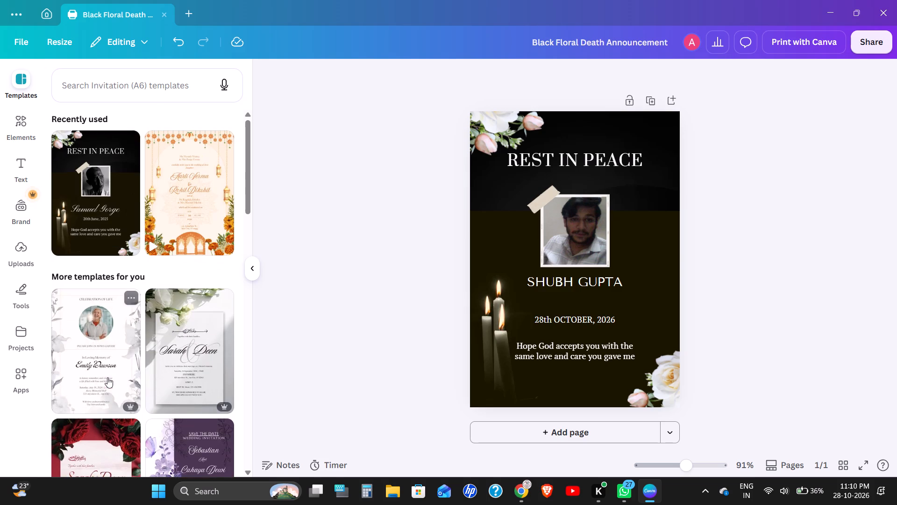
pyautogui.click(76, 90)
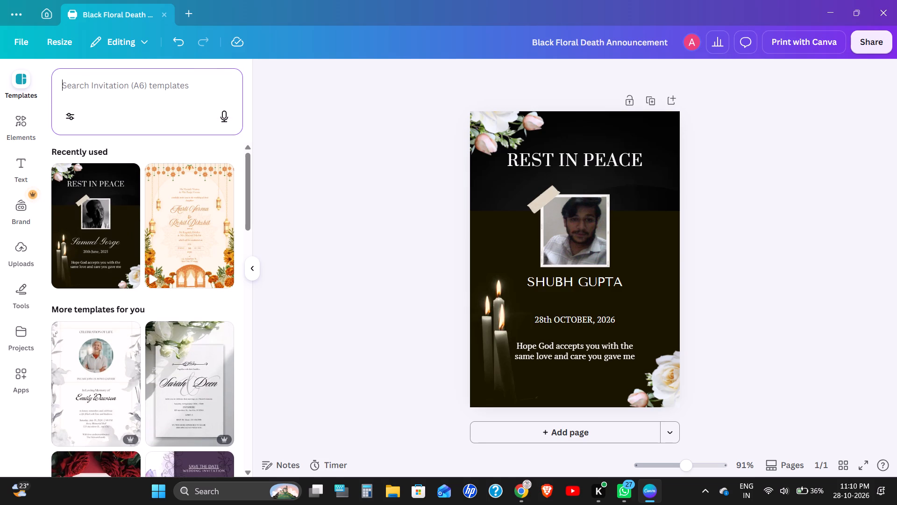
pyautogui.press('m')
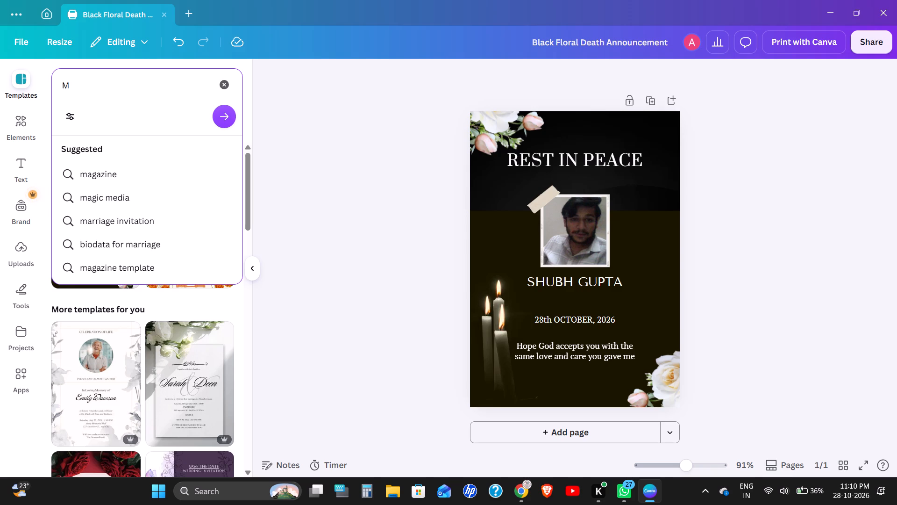
pyautogui.press('BackSpace')
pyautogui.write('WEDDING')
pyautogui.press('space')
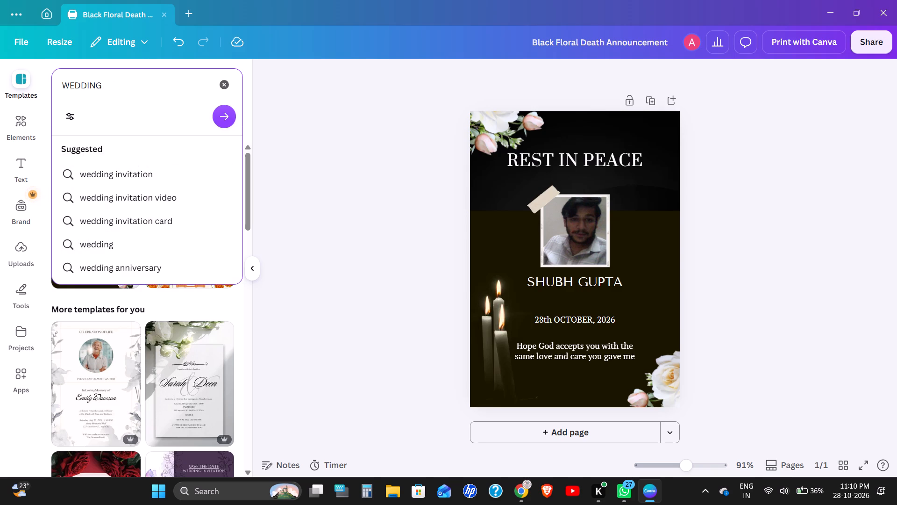
pyautogui.click(133, 174)
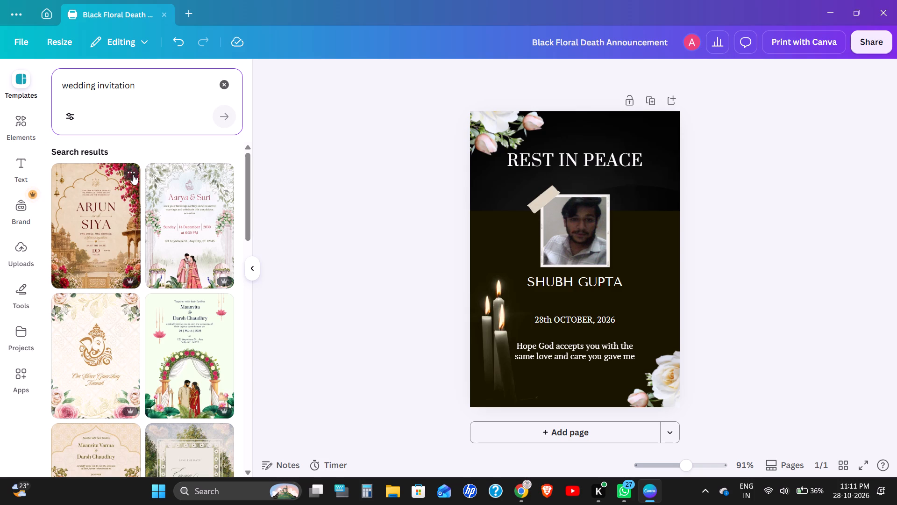
# Add the Purple and Cream Indian Wedding Invitation template from the results to the design as a new page.
pyautogui.scroll(-1, 158, 309)
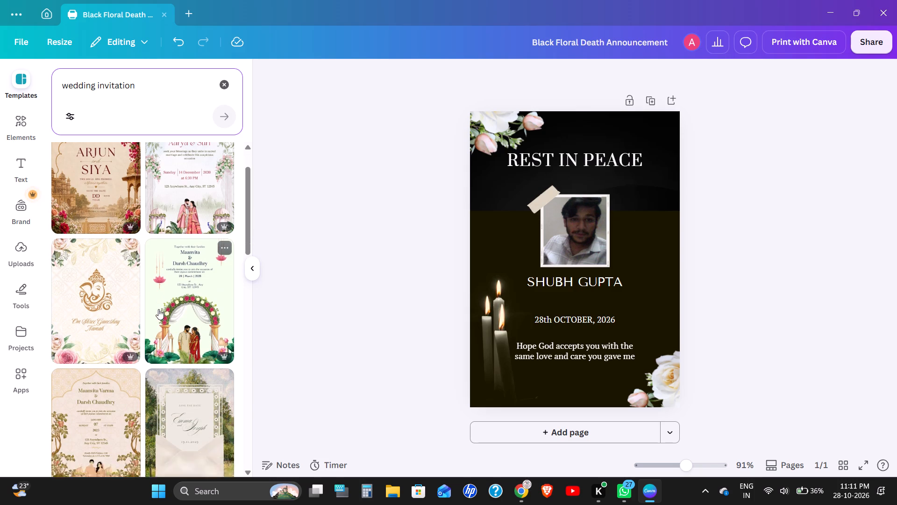
pyautogui.scroll(-6, 158, 309)
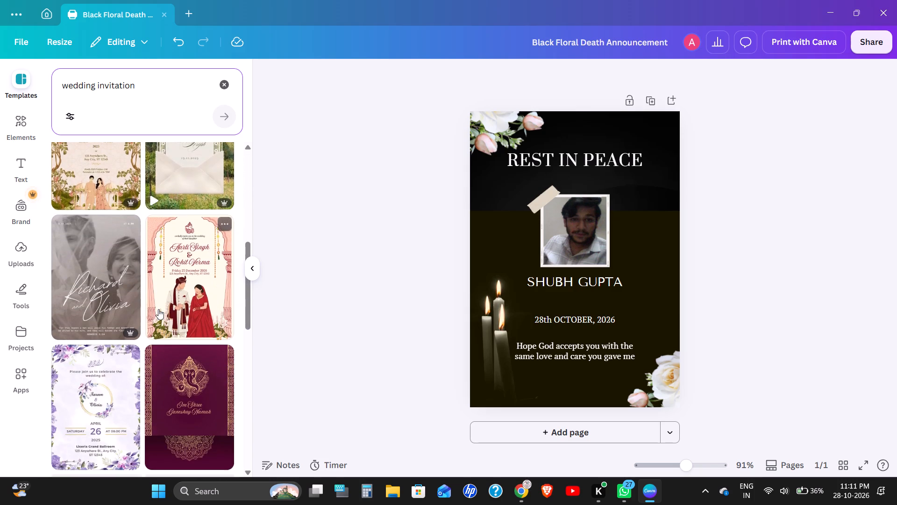
pyautogui.scroll(-2, 158, 309)
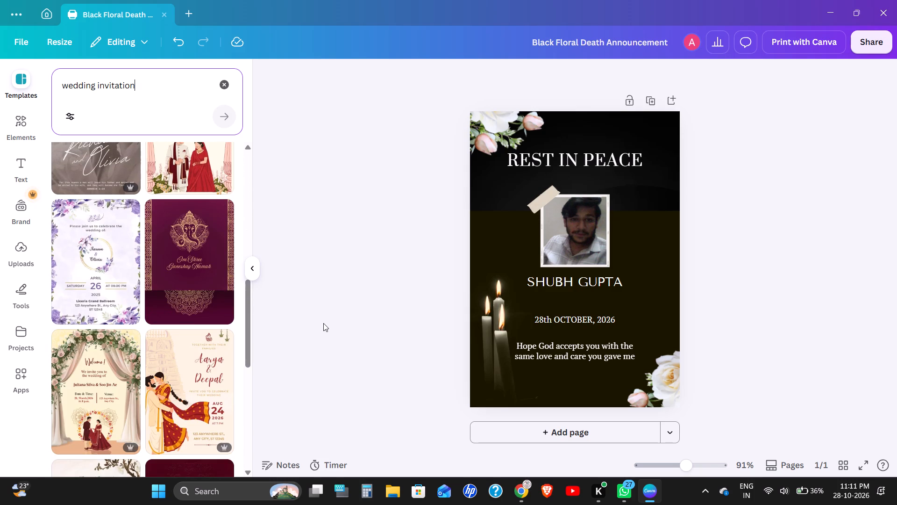
pyautogui.scroll(-1, 113, 260)
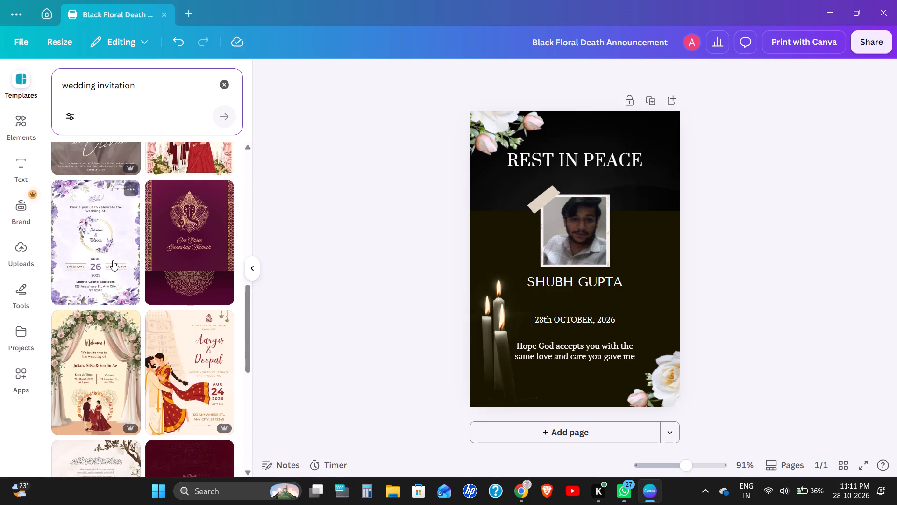
pyautogui.scroll(-2, 113, 260)
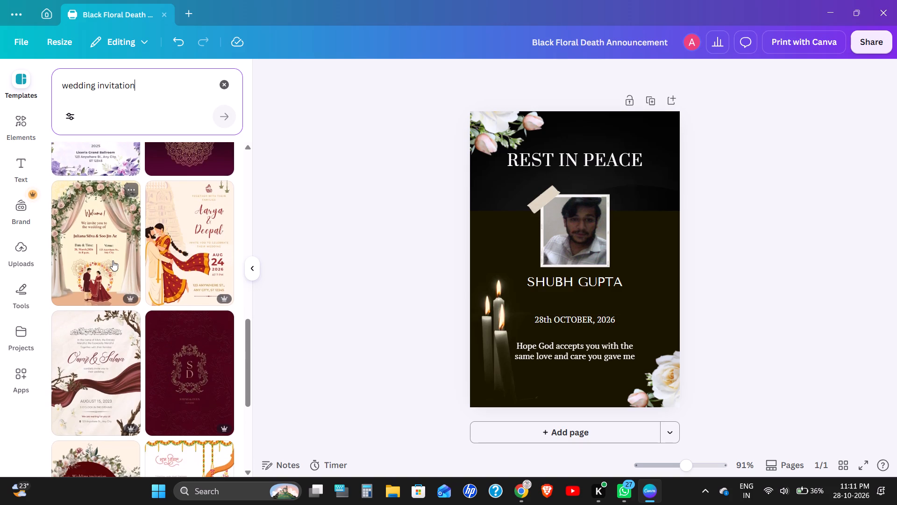
pyautogui.scroll(-2, 82, 403)
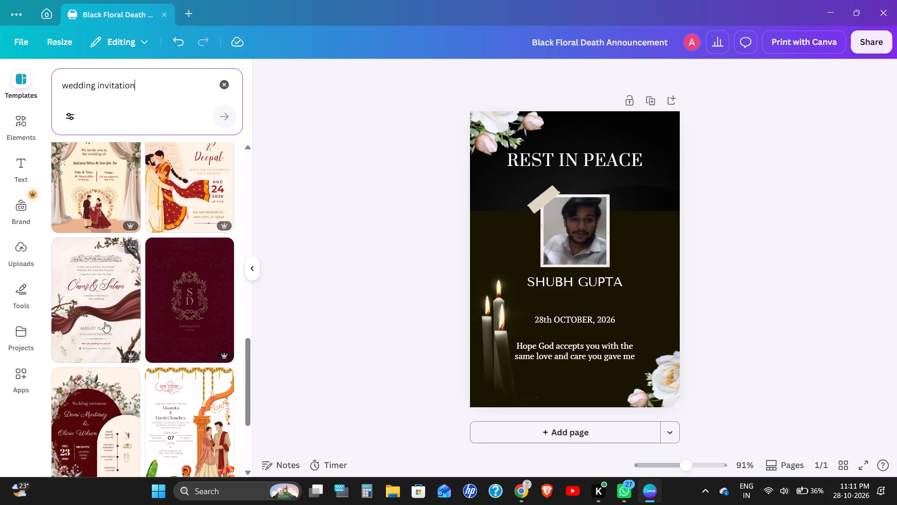
pyautogui.scroll(-4, 105, 322)
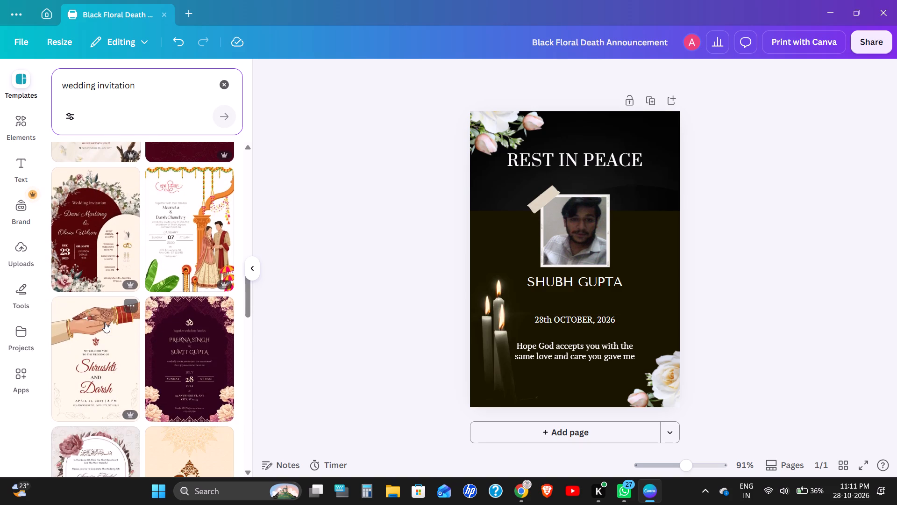
pyautogui.click(176, 364)
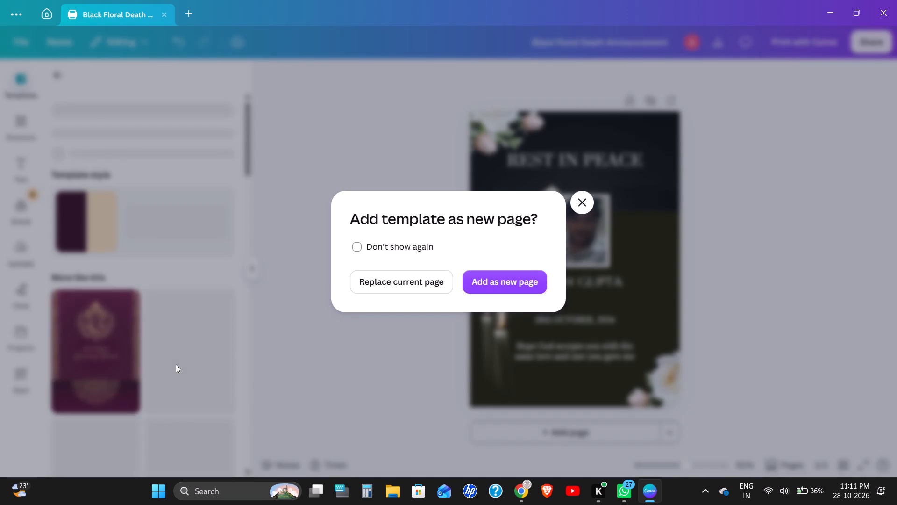
pyautogui.click(503, 271)
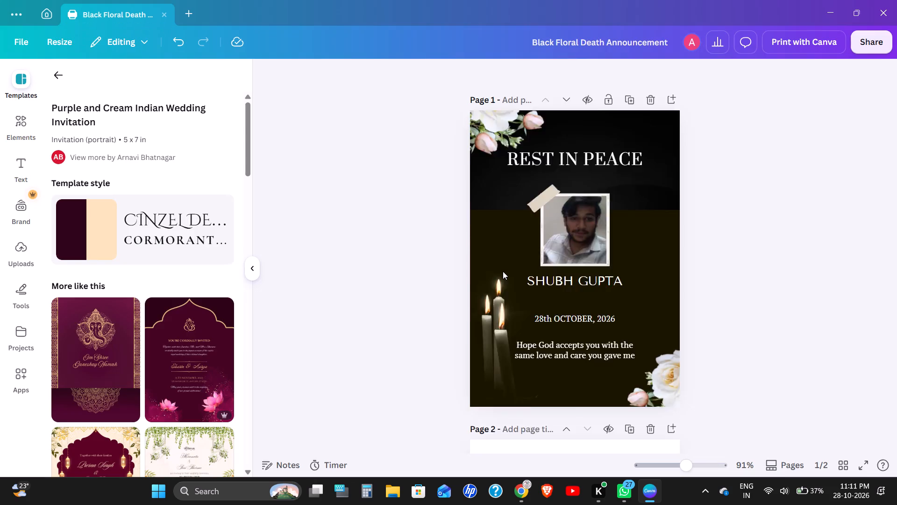
# Replace the upper name on the page 2 wedding invitation with the first partner's full name in capitals.
pyautogui.scroll(1, 753, 229)
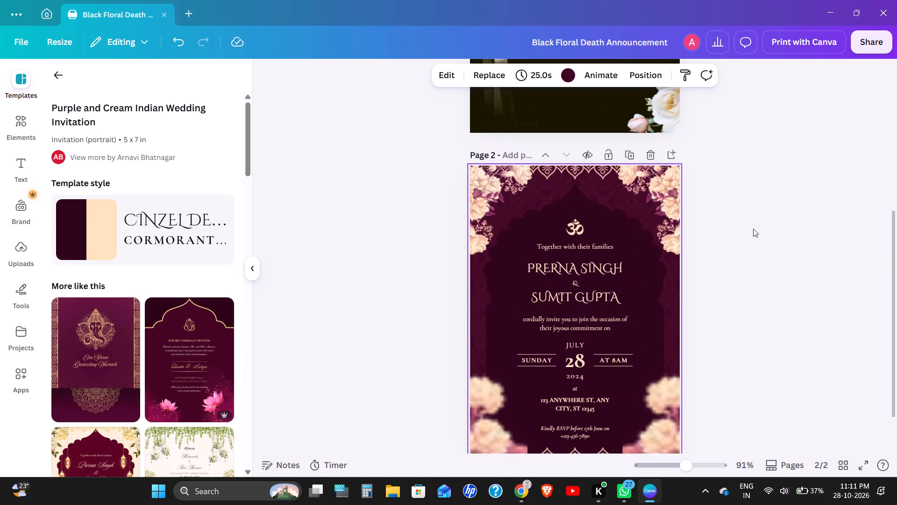
pyautogui.scroll(2, 753, 229)
pyautogui.scroll(5, 713, 310)
pyautogui.scroll(-2, 713, 310)
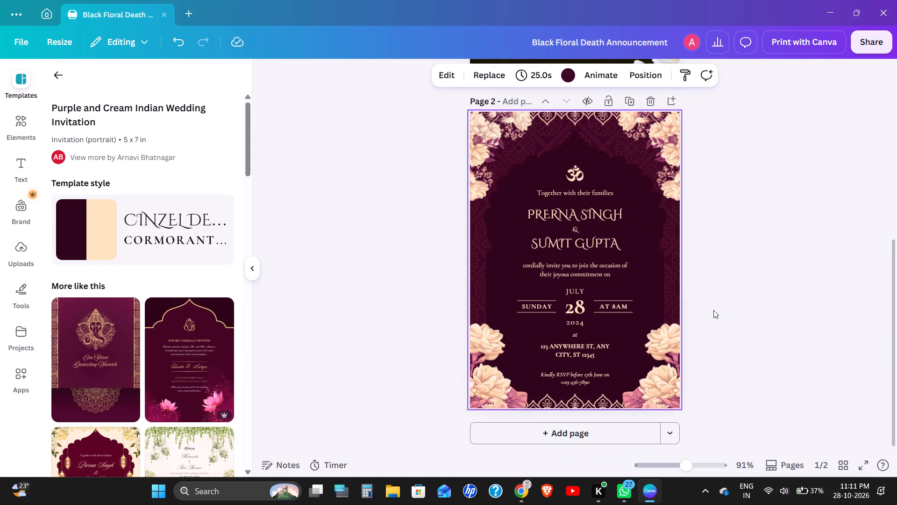
pyautogui.scroll(-1, 713, 310)
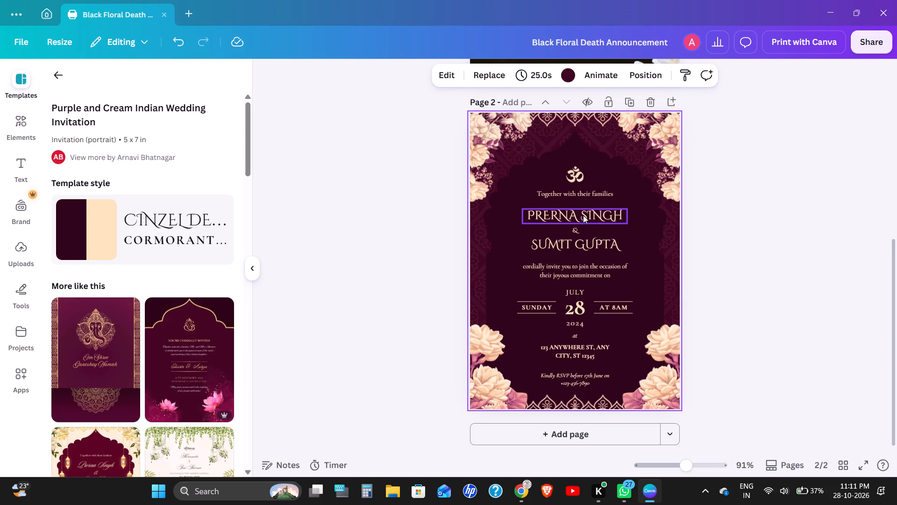
pyautogui.click(583, 215)
pyautogui.doubleClick(602, 215)
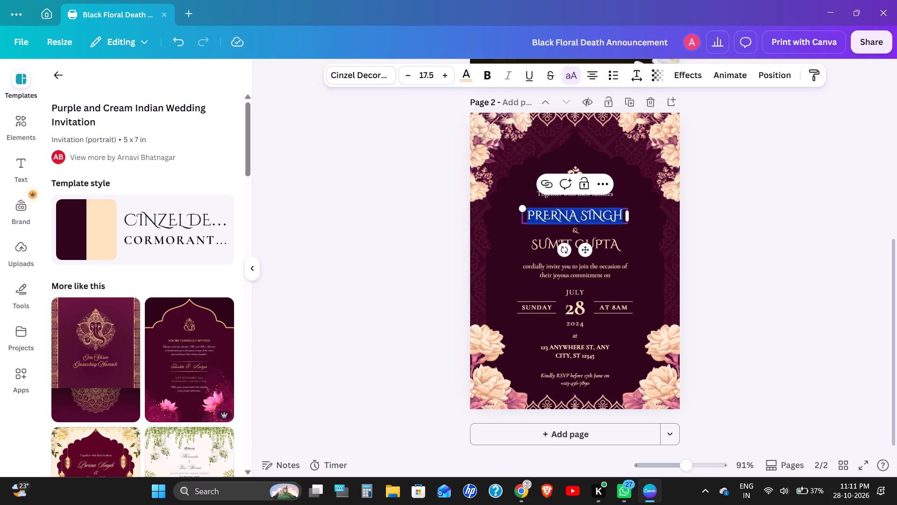
pyautogui.press('BackSpace')
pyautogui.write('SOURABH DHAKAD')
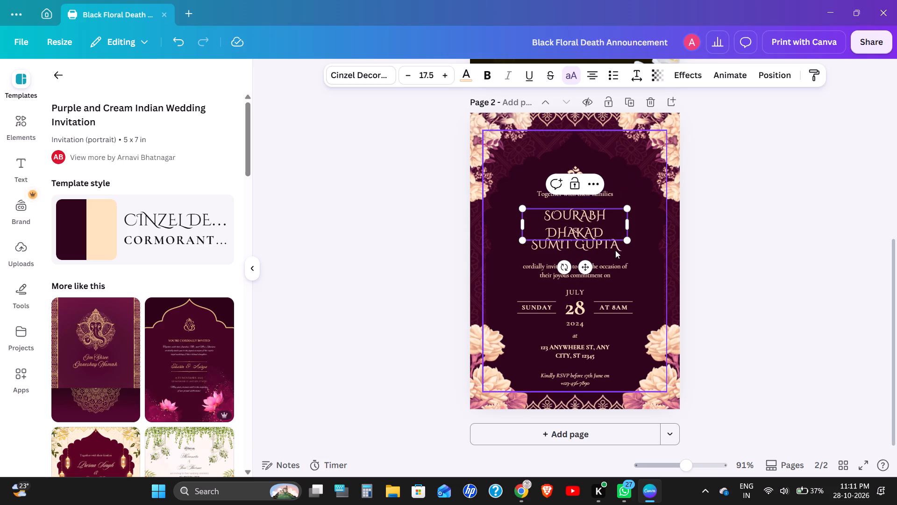
# Widen the upper name's text box to about 72 so the name fits one line, and shift it slightly back toward the page centre.
pyautogui.moveTo(629, 223); pyautogui.dragTo(668, 224)
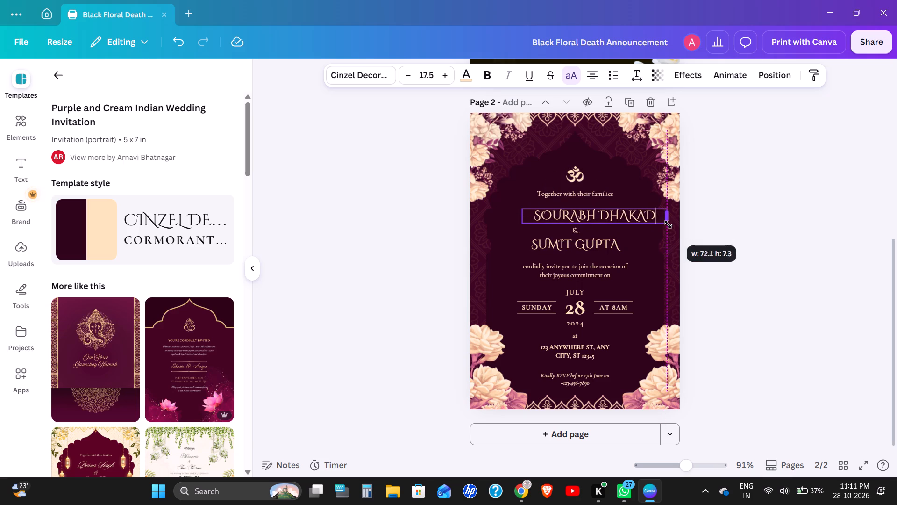
pyautogui.moveTo(603, 251); pyautogui.dragTo(594, 250)
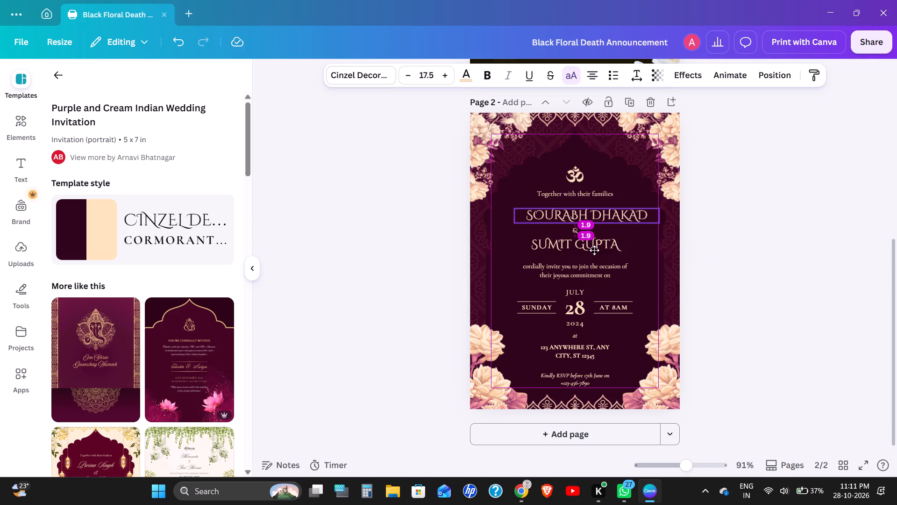
pyautogui.moveTo(594, 250); pyautogui.dragTo(593, 250)
pyautogui.click(706, 242)
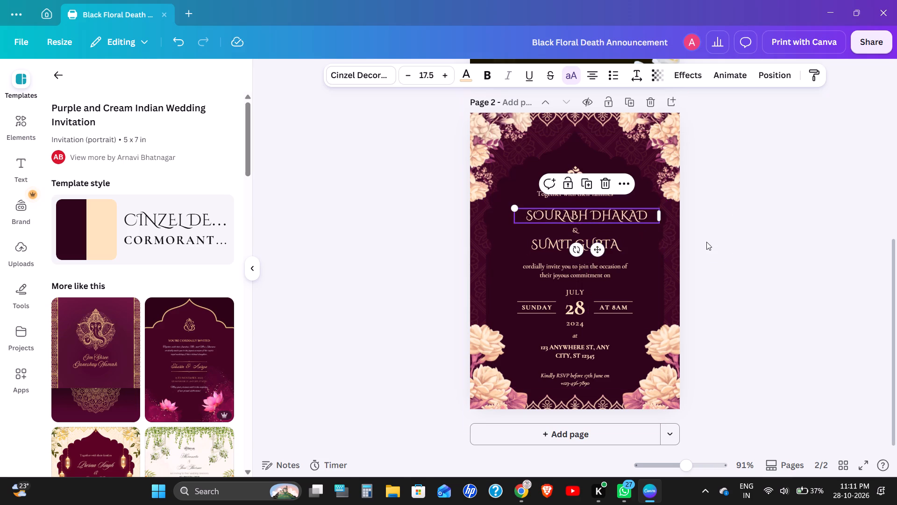
# Replace the lower name, below the ampersand, with the second partner's full name in capitals.
pyautogui.click(585, 249)
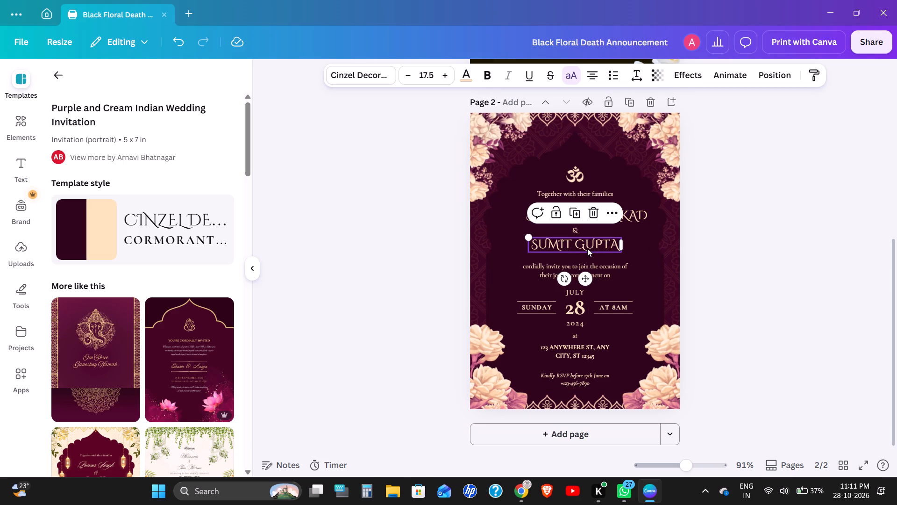
pyautogui.doubleClick(588, 245)
pyautogui.press('BackSpace')
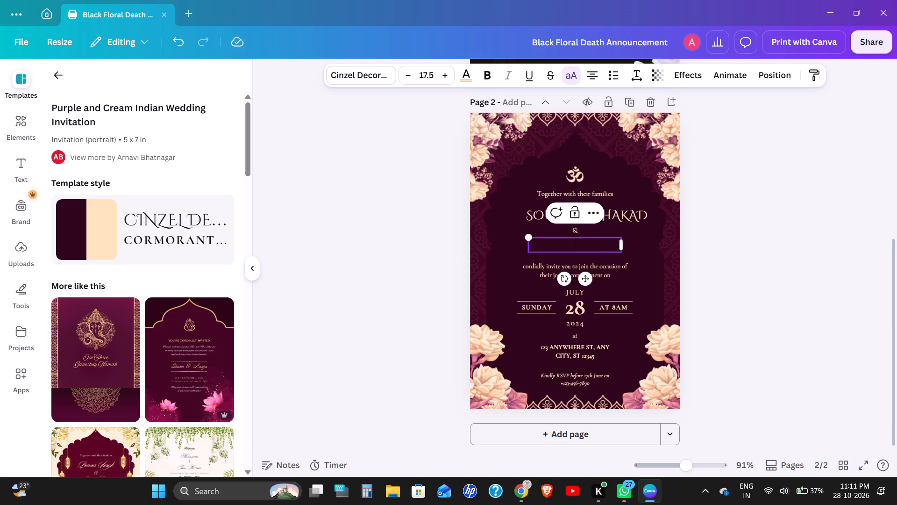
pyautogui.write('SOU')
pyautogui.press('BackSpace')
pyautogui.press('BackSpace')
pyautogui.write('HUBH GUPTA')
pyautogui.click(749, 270)
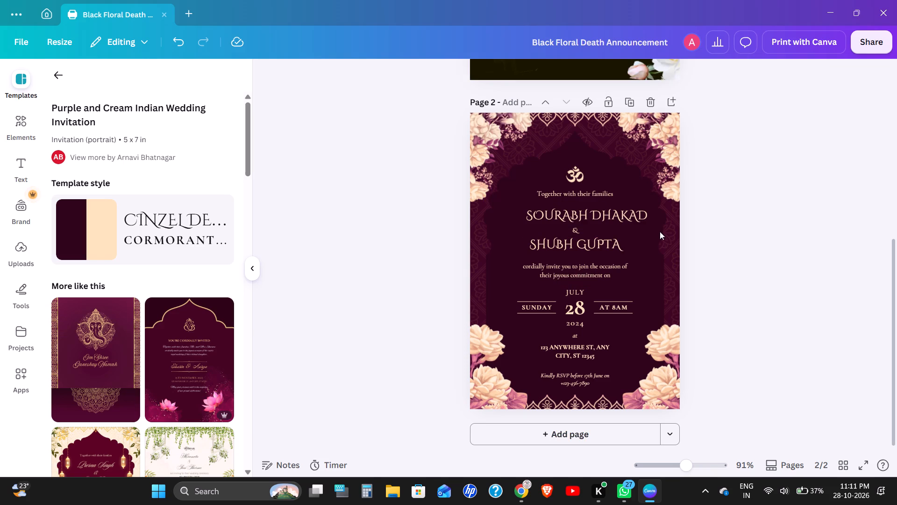
# Change the day number in the invitation's date block to 29.
pyautogui.click(573, 308)
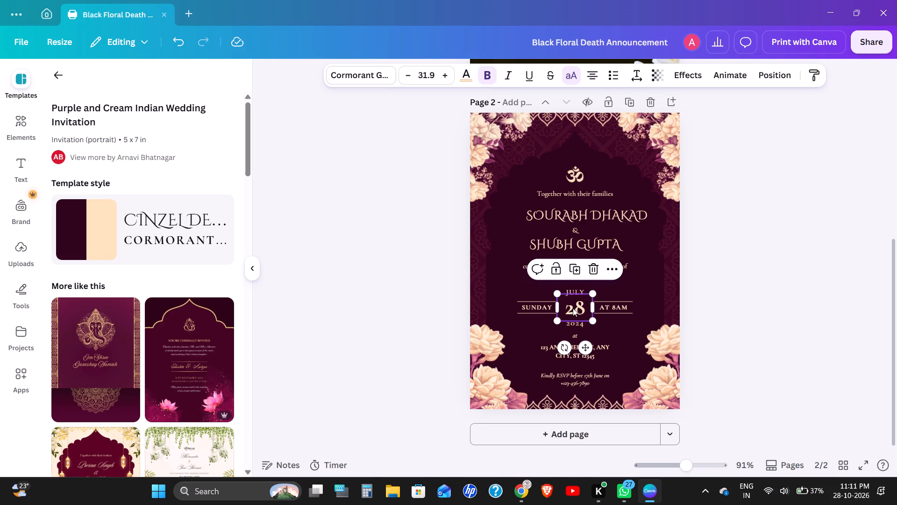
pyautogui.doubleClick(573, 308)
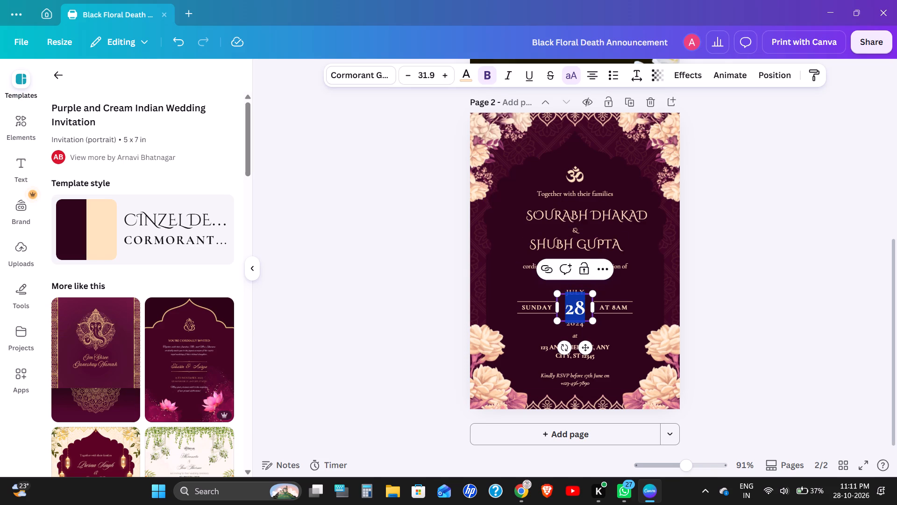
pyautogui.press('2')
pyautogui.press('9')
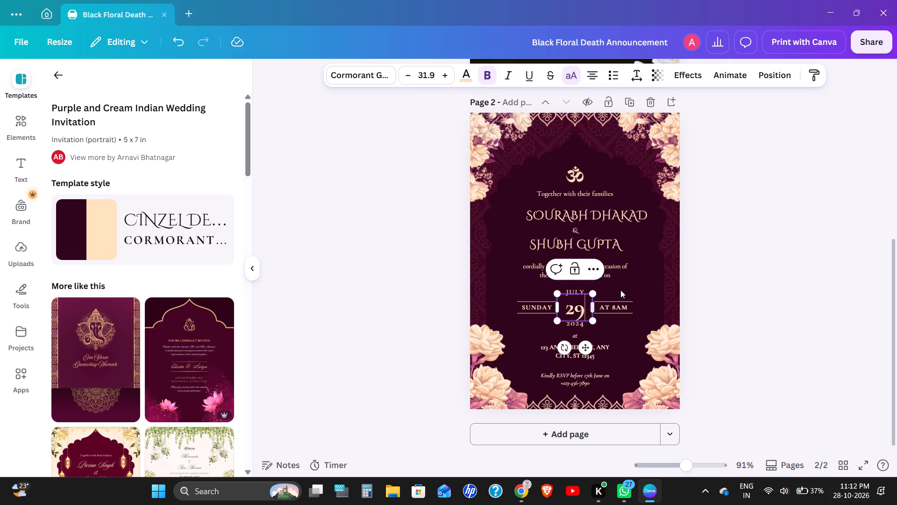
# Replace the month above the day number in the invitation's date block with OCTOBER.
pyautogui.click(720, 280)
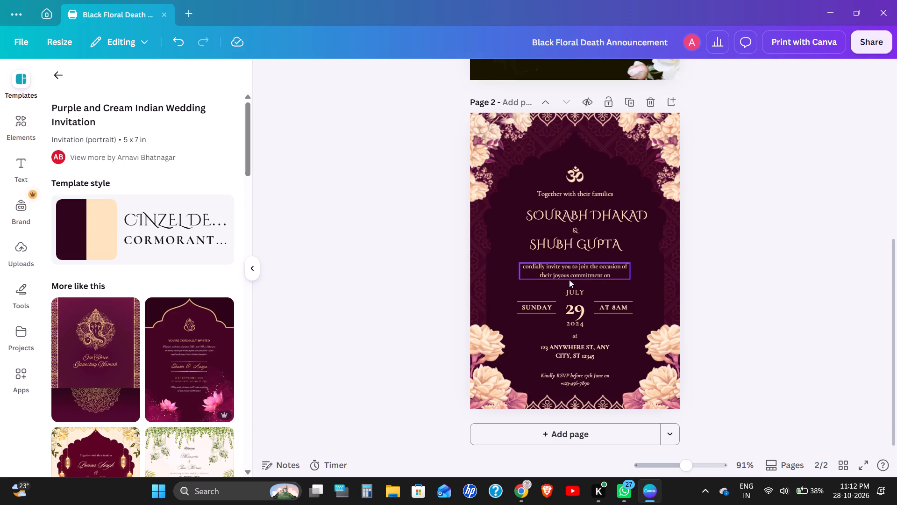
pyautogui.doubleClick(575, 293)
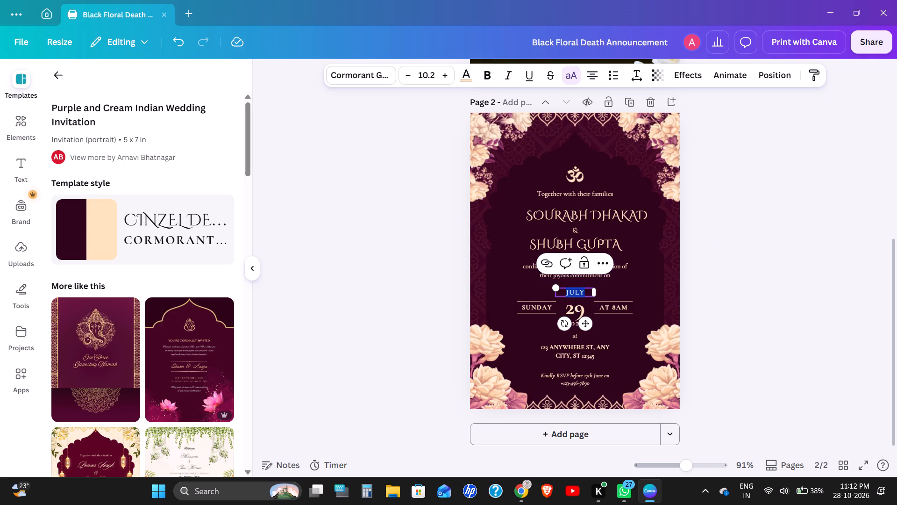
pyautogui.press('BackSpace')
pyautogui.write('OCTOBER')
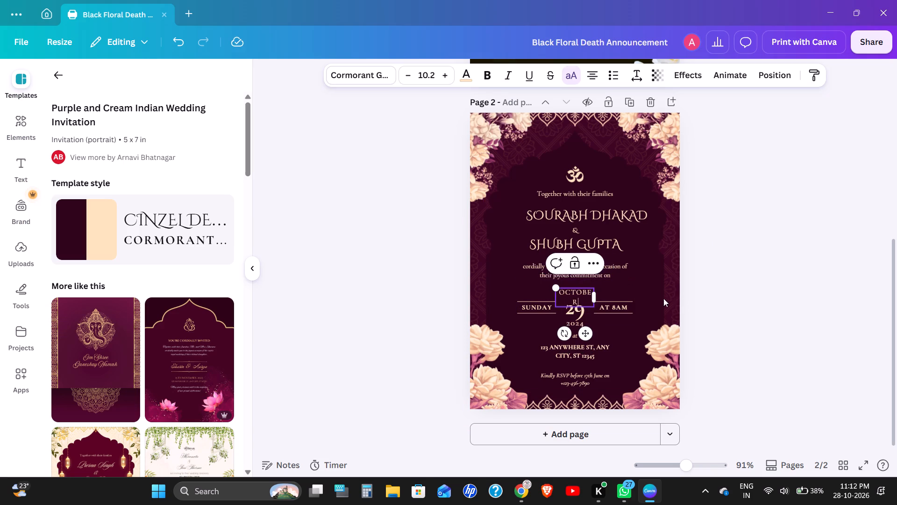
# Widen the month's text box so the word fits on one line, and recentre it above the day number.
pyautogui.moveTo(597, 294); pyautogui.dragTo(605, 294)
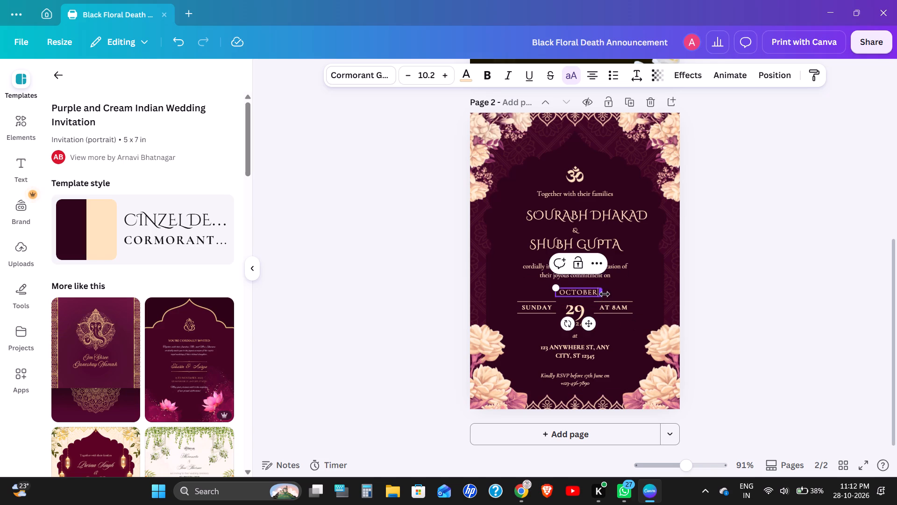
pyautogui.click(588, 322)
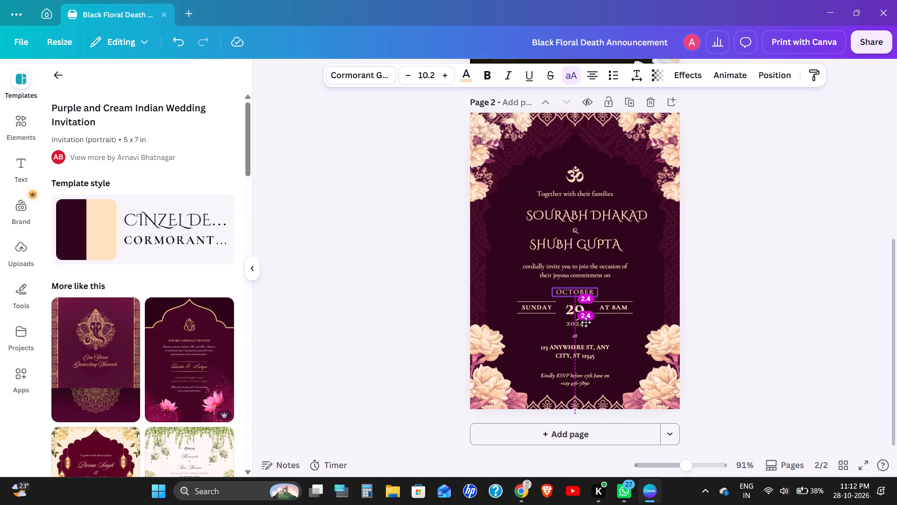
pyautogui.click(723, 243)
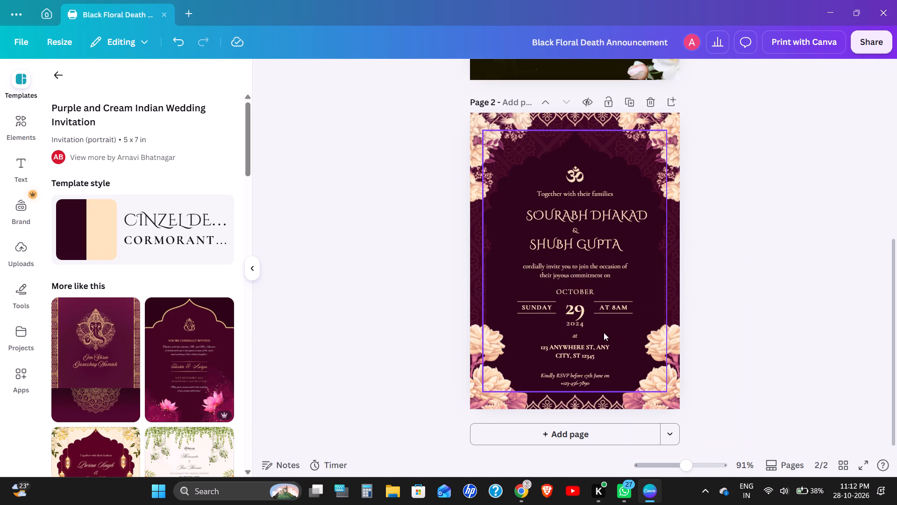
# Change the year below the day number to 2026.
pyautogui.click(580, 327)
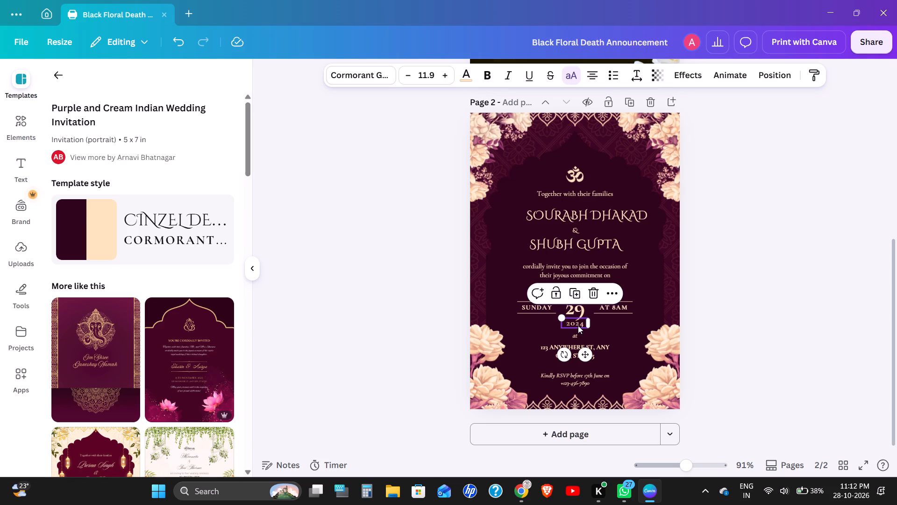
pyautogui.doubleClick(578, 325)
pyautogui.press('BackSpace')
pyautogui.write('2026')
pyautogui.click(755, 284)
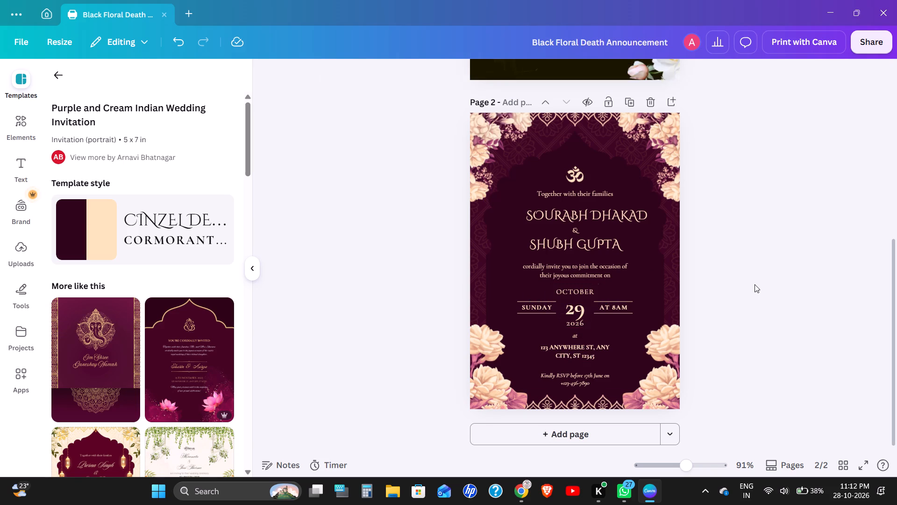
# Replace the placeholder address below "at" with the venue's building, locality and city in capitals.
pyautogui.click(566, 346)
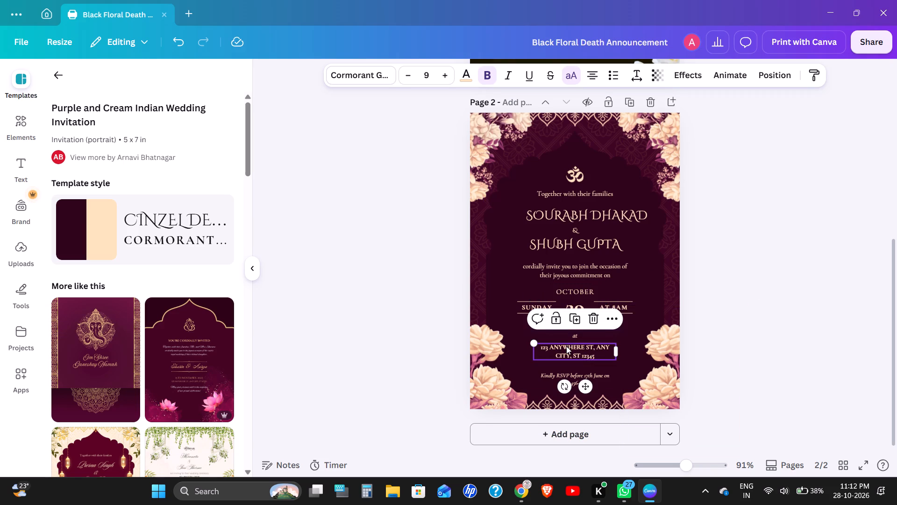
pyautogui.doubleClick(566, 346)
pyautogui.press('BackSpace')
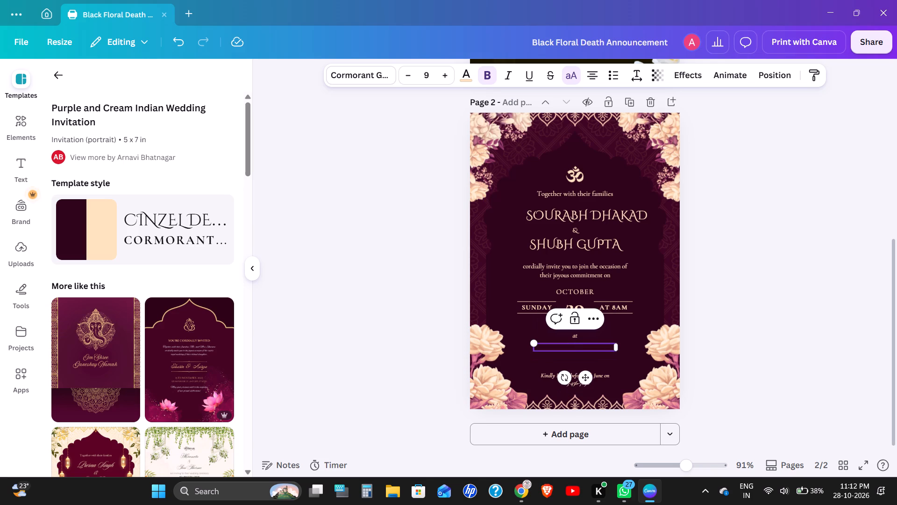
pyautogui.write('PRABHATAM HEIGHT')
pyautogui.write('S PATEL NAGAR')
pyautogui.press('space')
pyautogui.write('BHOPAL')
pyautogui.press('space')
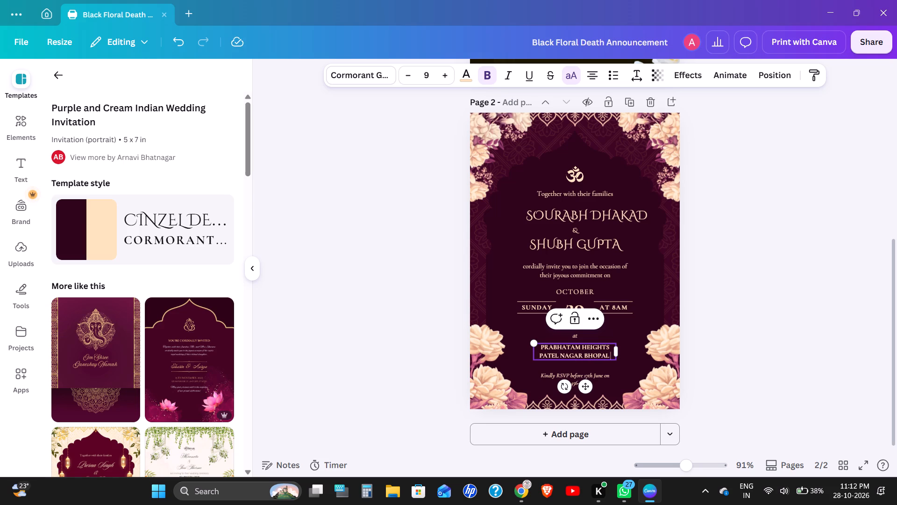
# Add the venue's postal code on its own line beneath the locality and city.
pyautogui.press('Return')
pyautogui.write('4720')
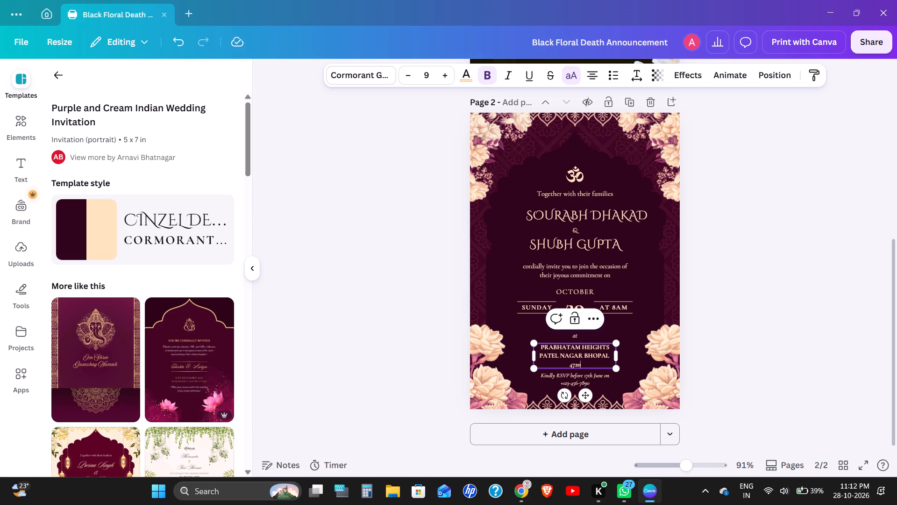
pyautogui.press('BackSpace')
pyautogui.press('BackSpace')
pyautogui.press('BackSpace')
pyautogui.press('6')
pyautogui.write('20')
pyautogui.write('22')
pyautogui.click(762, 308)
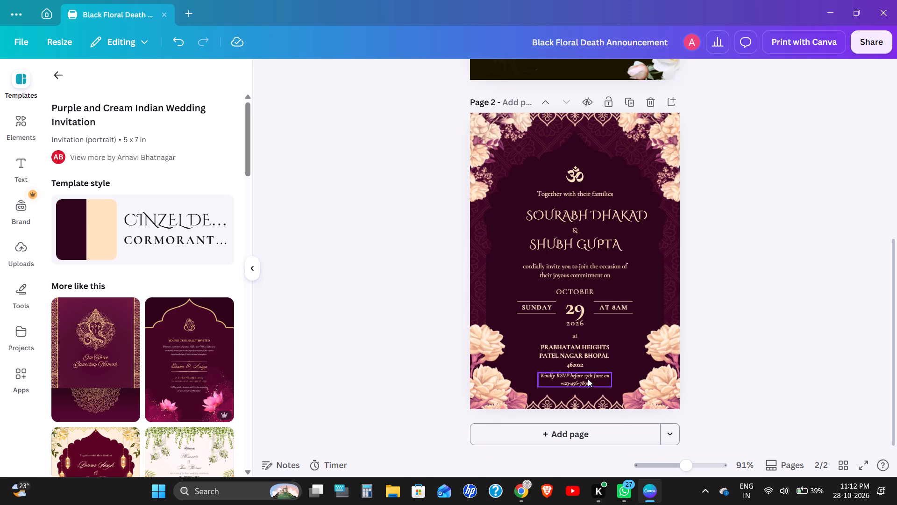
# Select the RSVP note below the venue address for editing.
pyautogui.click(571, 378)
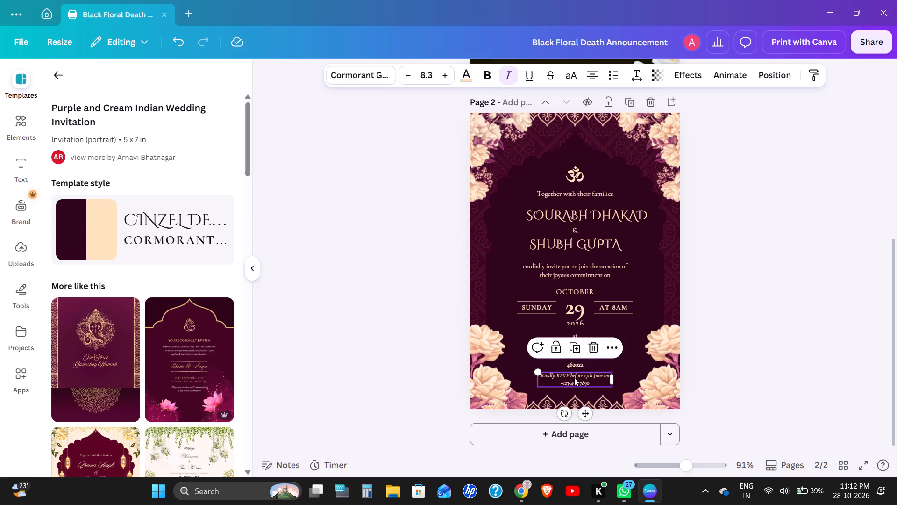
pyautogui.moveTo(686, 460); pyautogui.dragTo(717, 458)
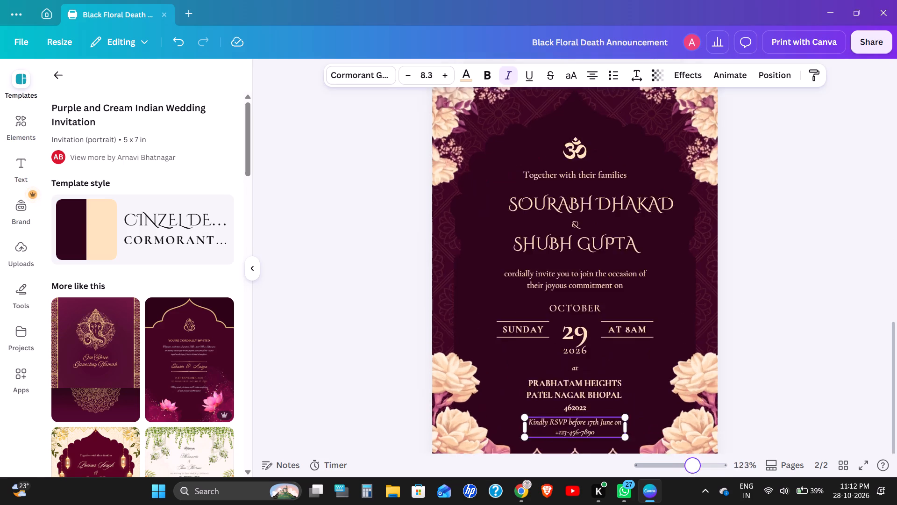
# Change the day in the RSVP note below the venue address to 29th.
pyautogui.moveTo(717, 458); pyautogui.dragTo(749, 458)
pyautogui.scroll(-5, 626, 387)
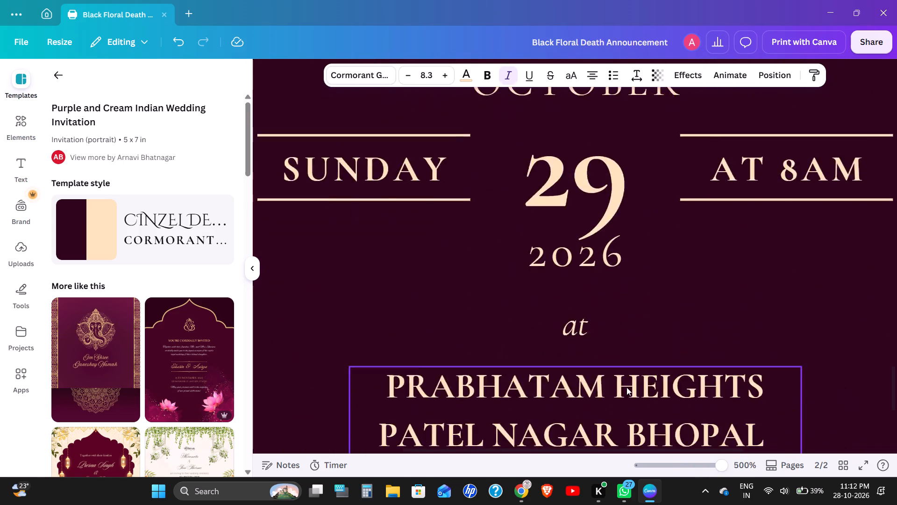
pyautogui.scroll(-5, 626, 387)
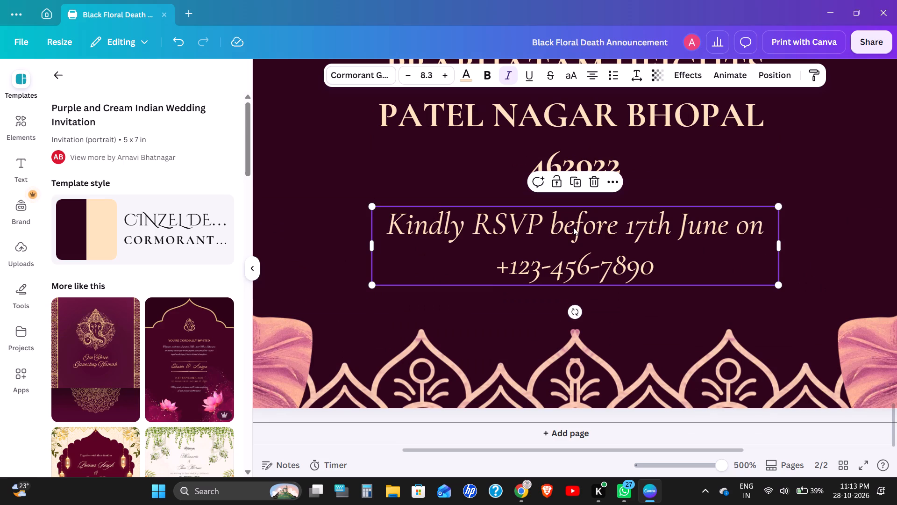
pyautogui.click(647, 229)
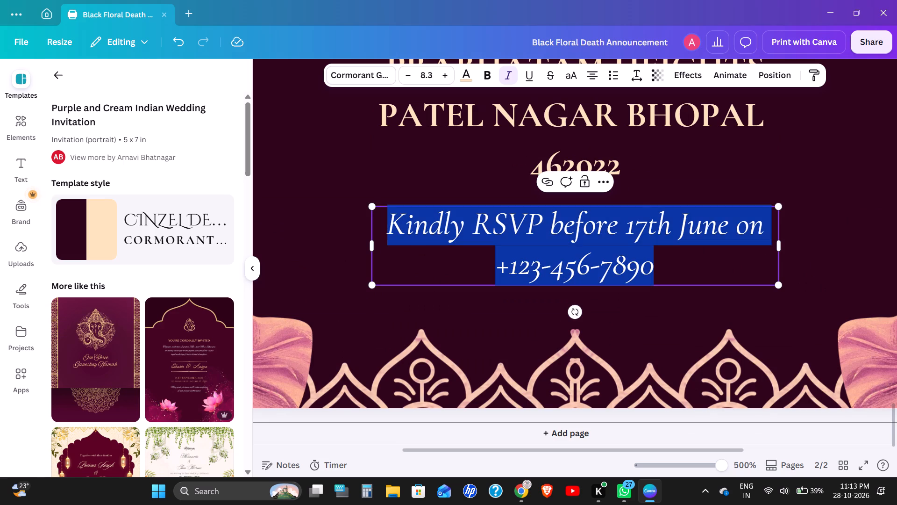
pyautogui.click(647, 229)
pyautogui.press('BackSpace')
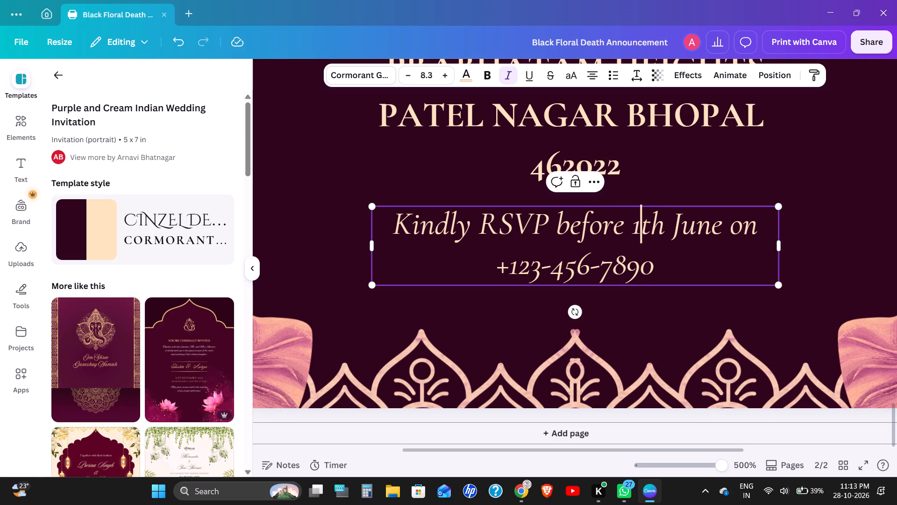
pyautogui.press('BackSpace')
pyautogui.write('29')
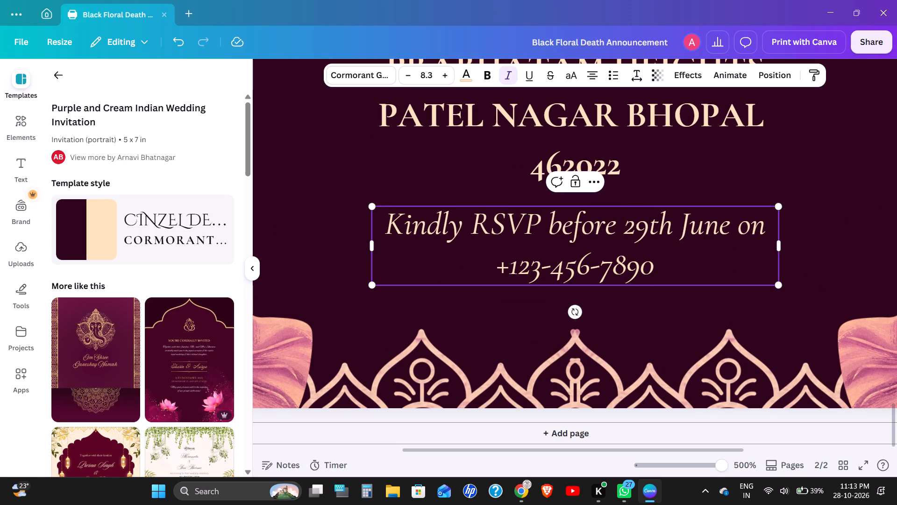
# Replace the month in the RSVP note with OCTOBER in capitals.
pyautogui.click(728, 228)
pyautogui.press('BackSpace')
pyautogui.press('BackSpace')
pyautogui.press('BackSpace')
pyautogui.press('BackSpace')
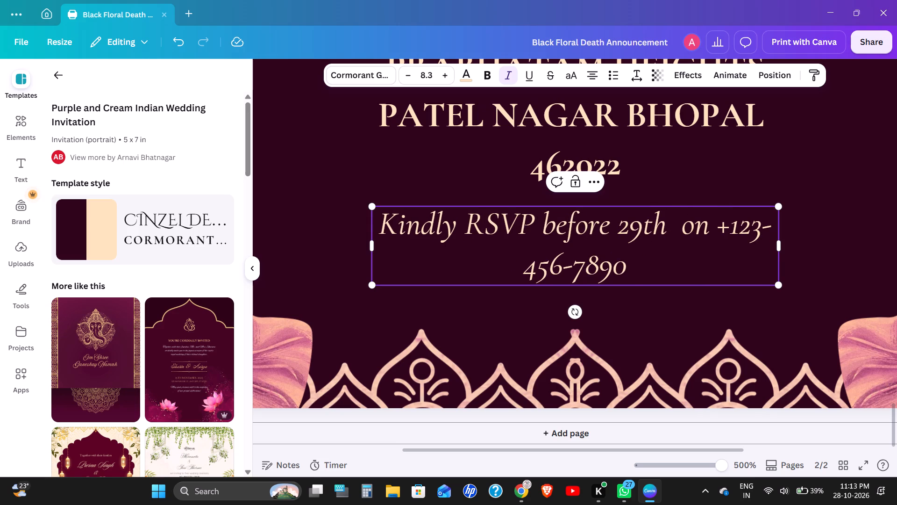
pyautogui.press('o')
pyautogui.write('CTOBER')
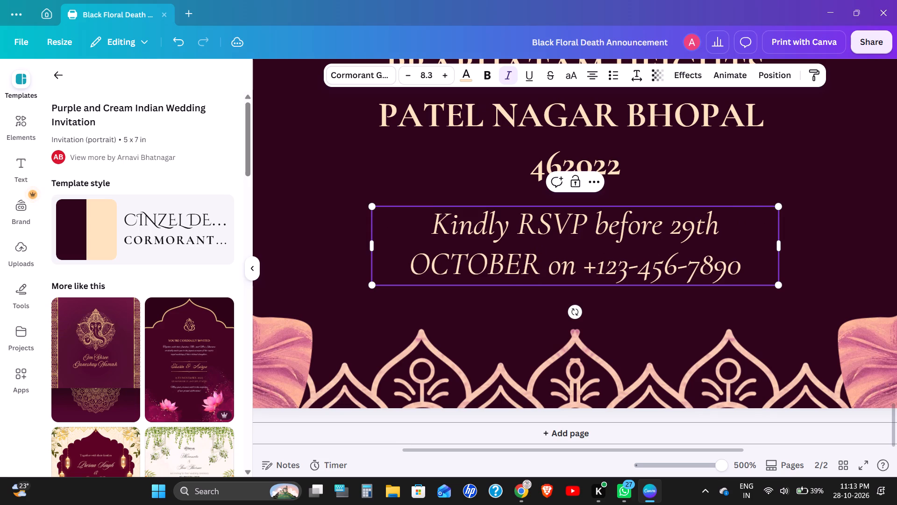
# Delete the placeholder phone number's digits from the end of the RSVP note.
pyautogui.click(745, 262)
pyautogui.press('\\')
pyautogui.press('BackSpace')
pyautogui.press('BackSpace')
pyautogui.press('BackSpace')
pyautogui.press('BackSpace')
pyautogui.press('BackSpace')
pyautogui.press('BackSpace')
pyautogui.press('BackSpace')
pyautogui.press('BackSpace')
pyautogui.press('BackSpace')
pyautogui.press('BackSpace')
pyautogui.press('BackSpace')
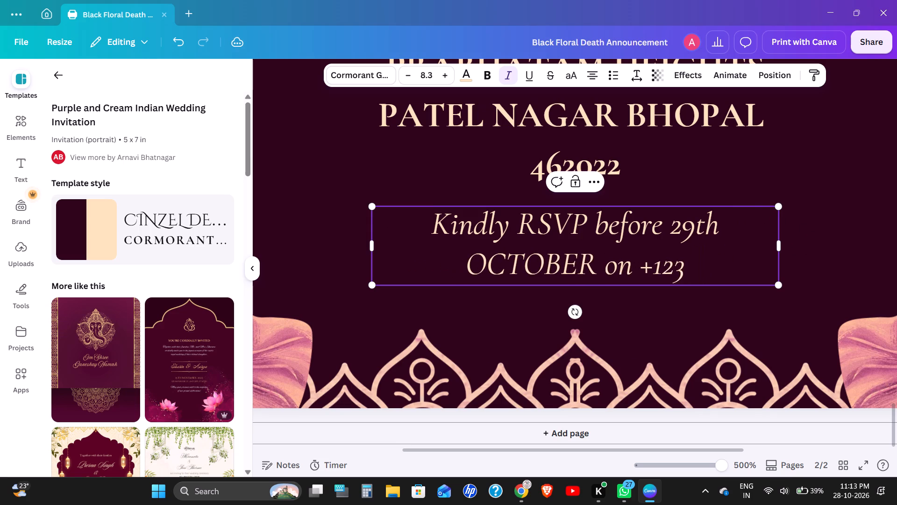
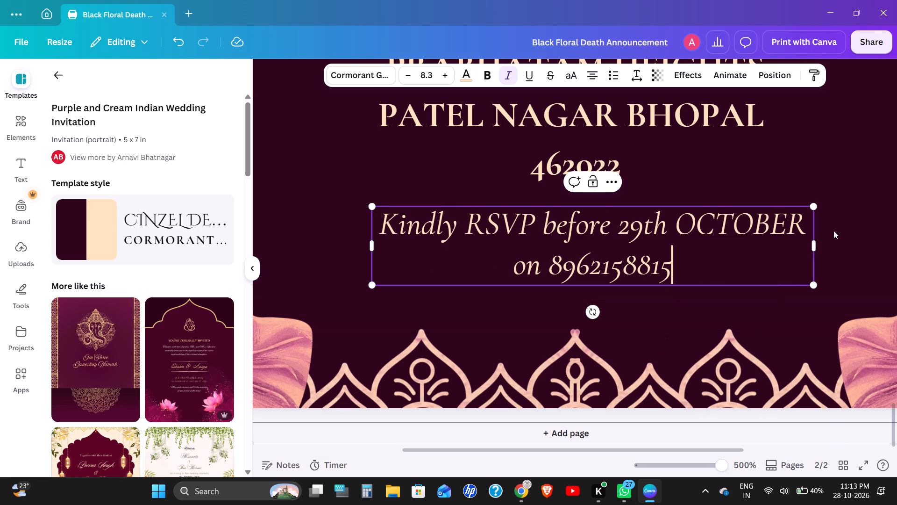
# Replace the name above the ampersand on the wedding invitation with the bride's full name in capitals.
pyautogui.click(873, 203)
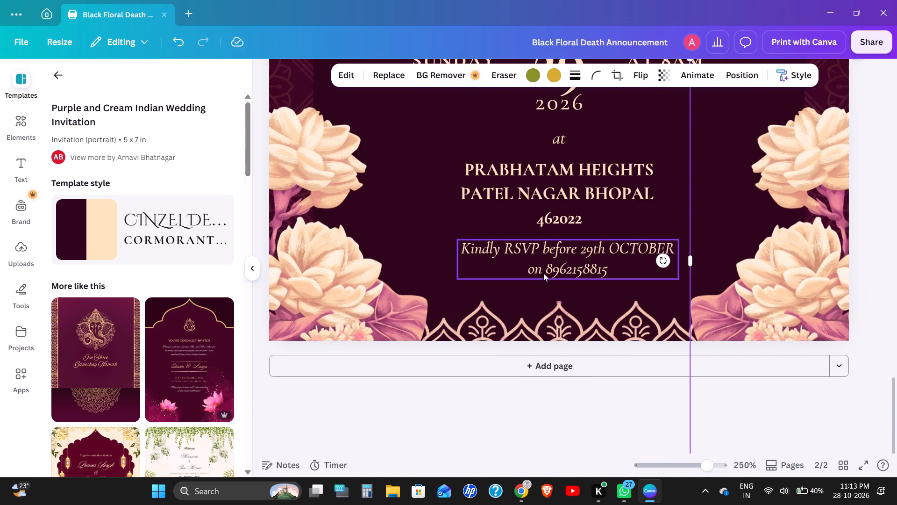
pyautogui.scroll(3, 542, 162)
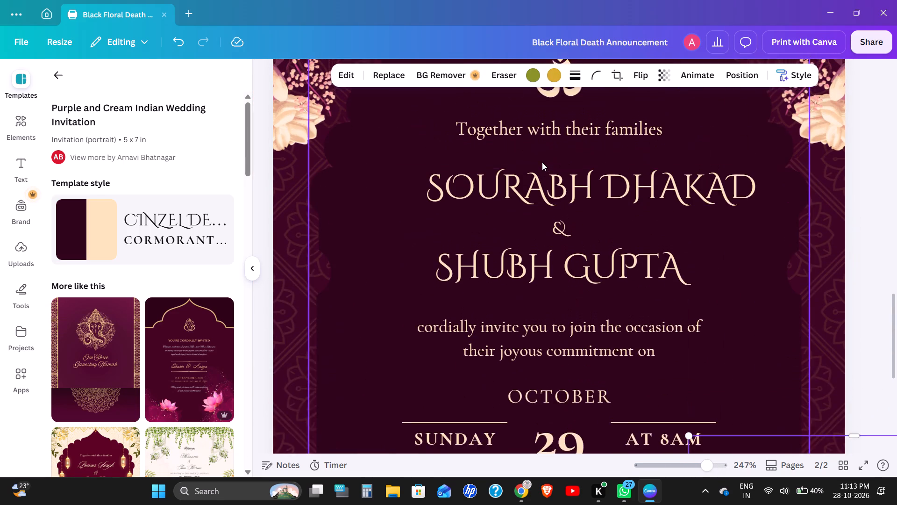
pyautogui.scroll(1, 542, 162)
pyautogui.scroll(-1, 542, 162)
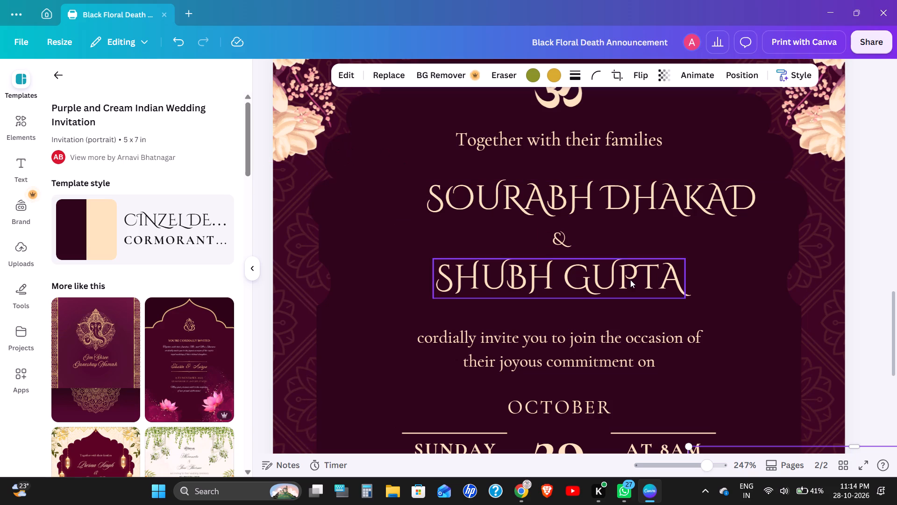
pyautogui.doubleClick(593, 204)
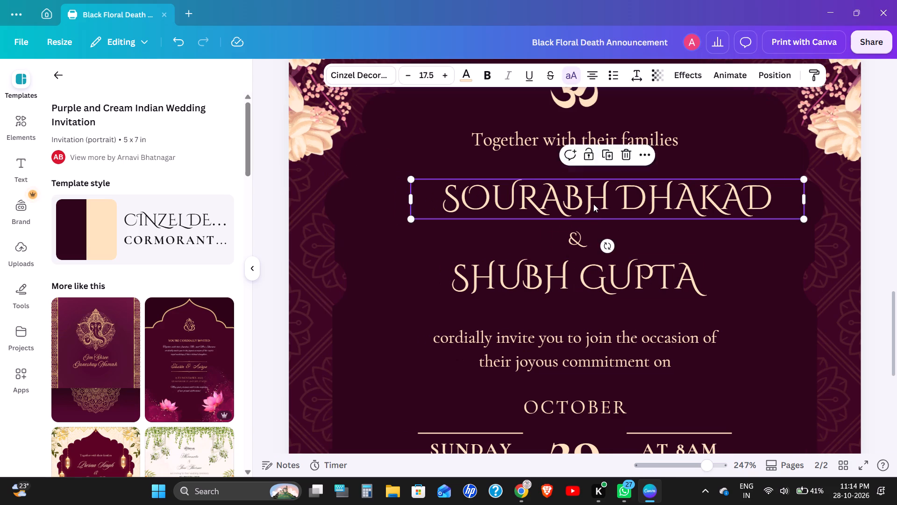
pyautogui.doubleClick(607, 205)
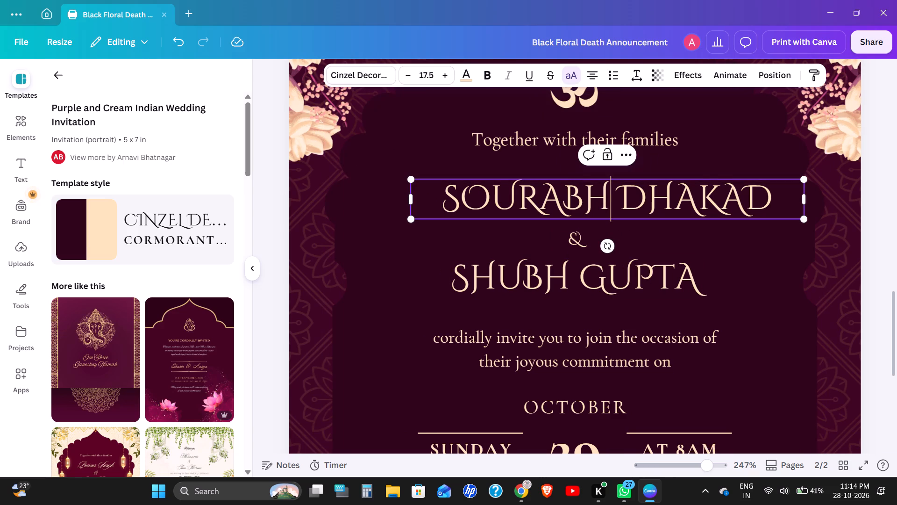
pyautogui.moveTo(774, 213); pyautogui.dragTo(460, 218)
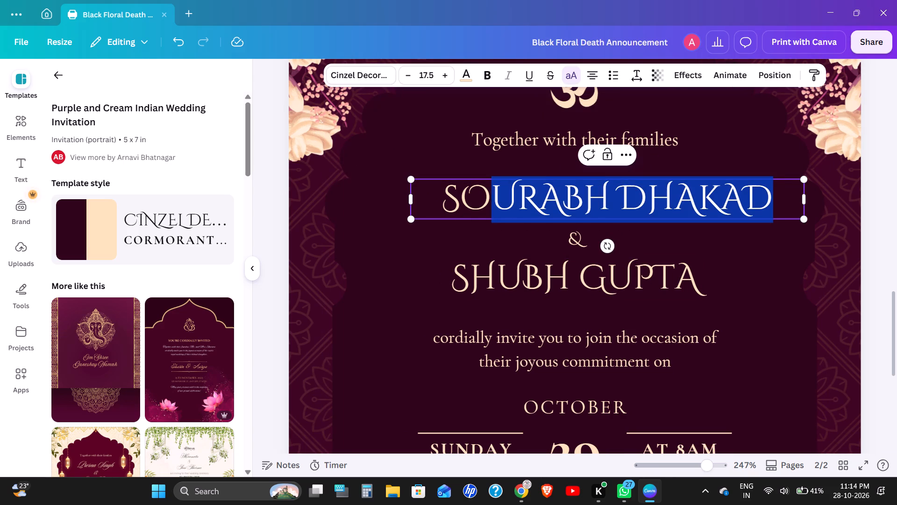
pyautogui.moveTo(460, 218); pyautogui.dragTo(443, 219)
pyautogui.press('BackSpace')
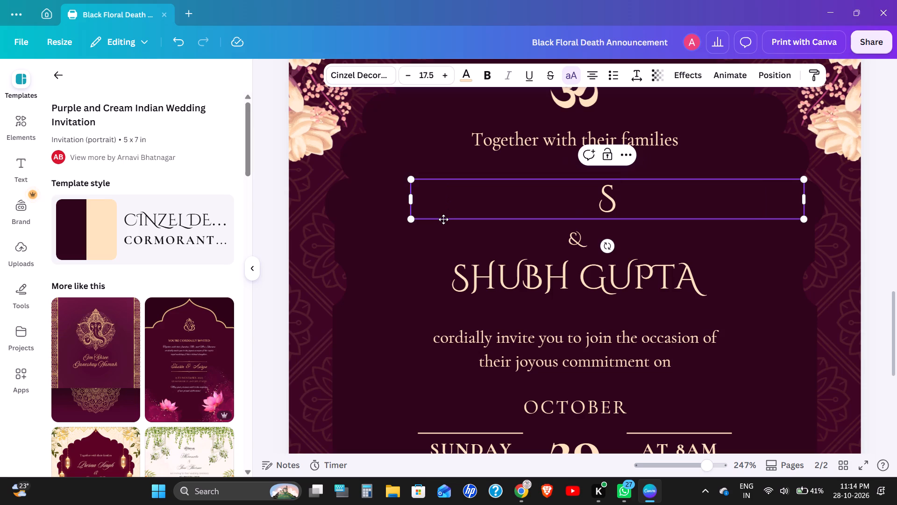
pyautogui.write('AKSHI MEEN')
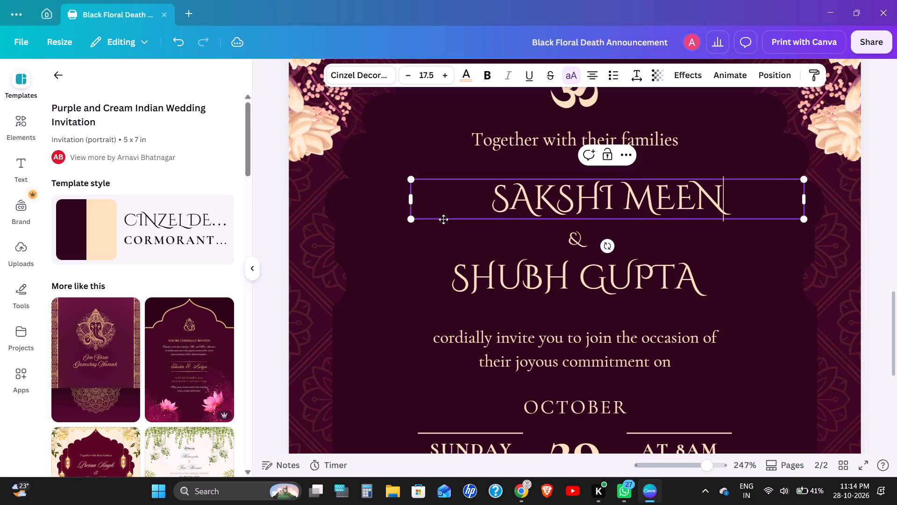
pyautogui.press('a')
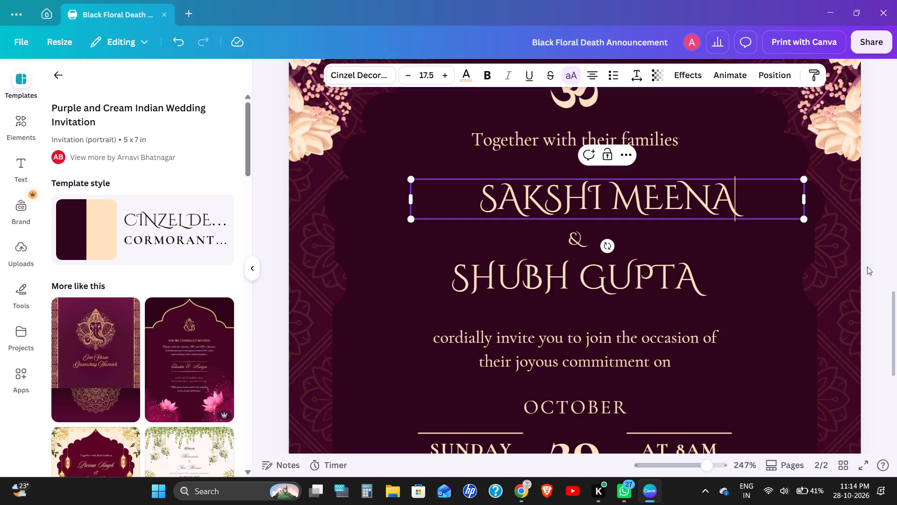
pyautogui.click(881, 265)
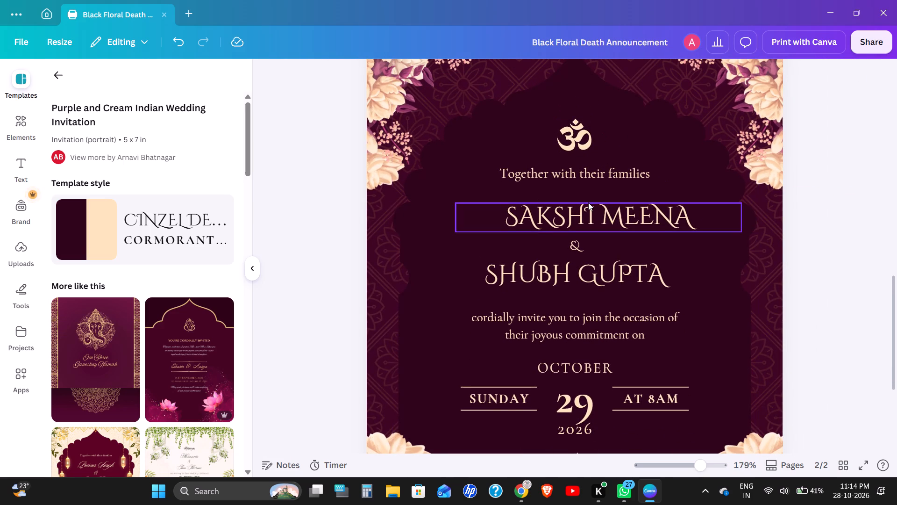
# Review the memorial page and the wedding invitation page, comparing their names, dates and layout.
pyautogui.scroll(5, 588, 202)
pyautogui.scroll(-1, 588, 202)
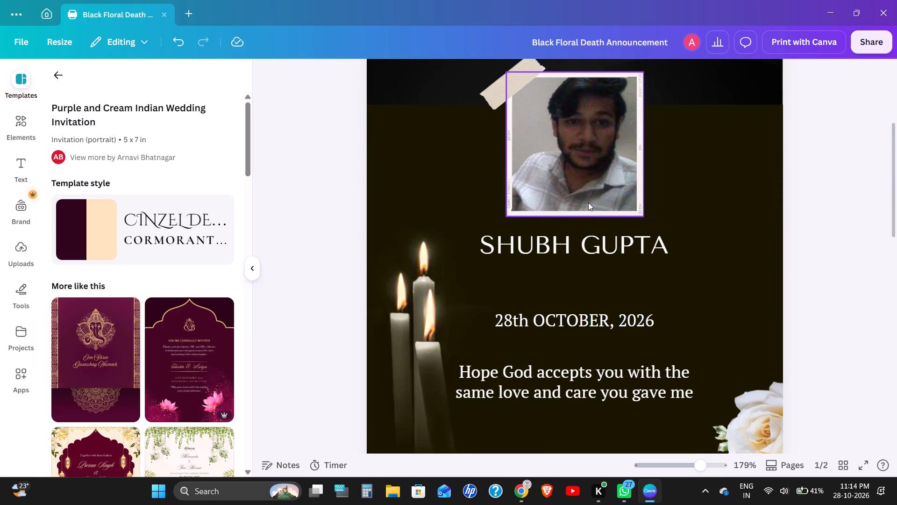
pyautogui.scroll(-7, 588, 202)
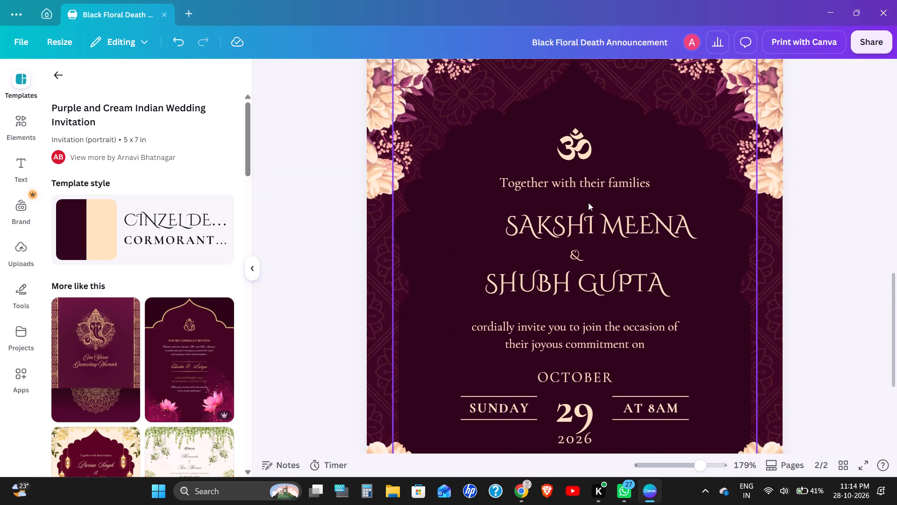
pyautogui.scroll(-1, 588, 202)
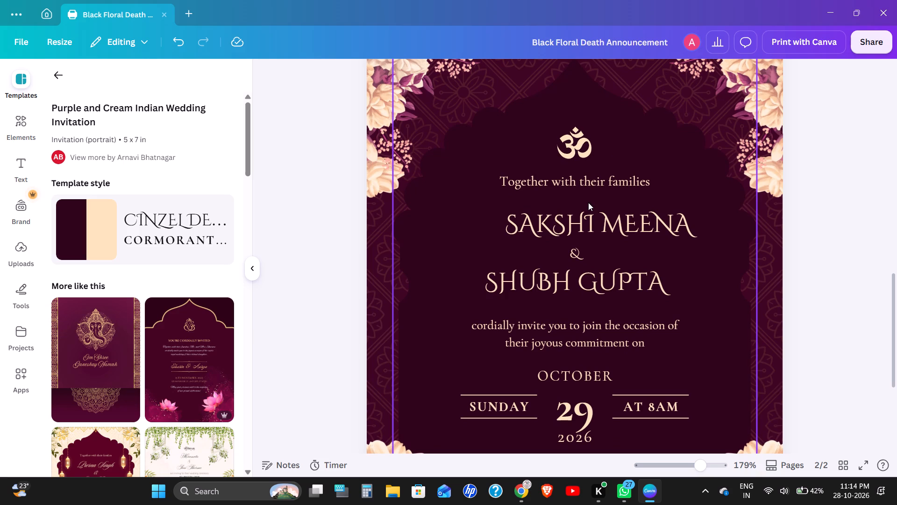
pyautogui.scroll(6, 588, 202)
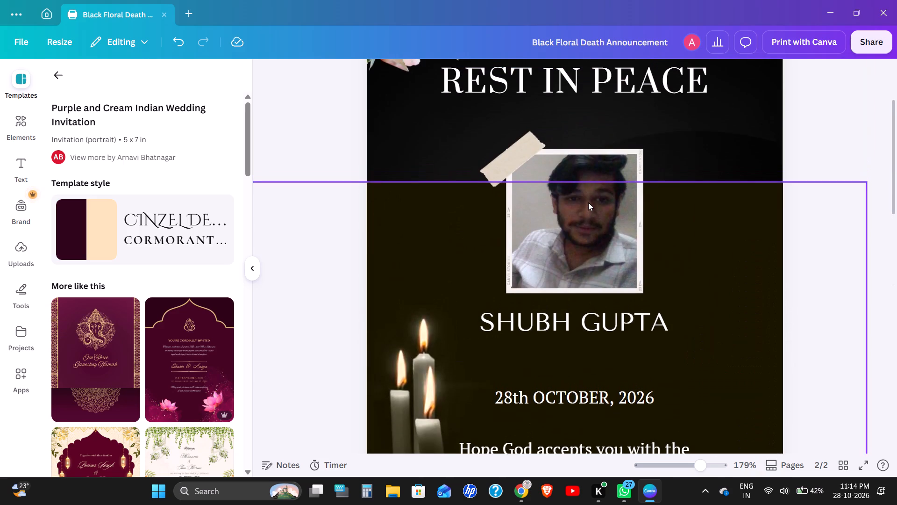
pyautogui.scroll(1, 588, 202)
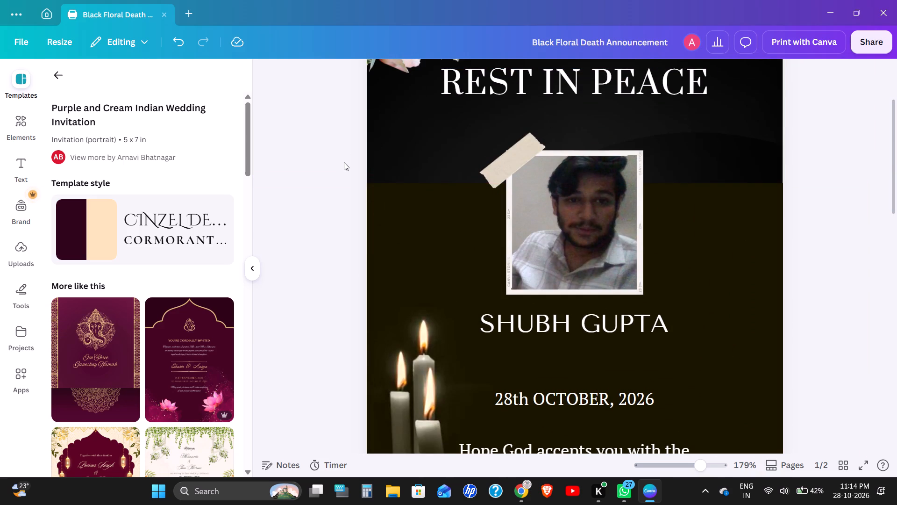
pyautogui.scroll(-1, 362, 146)
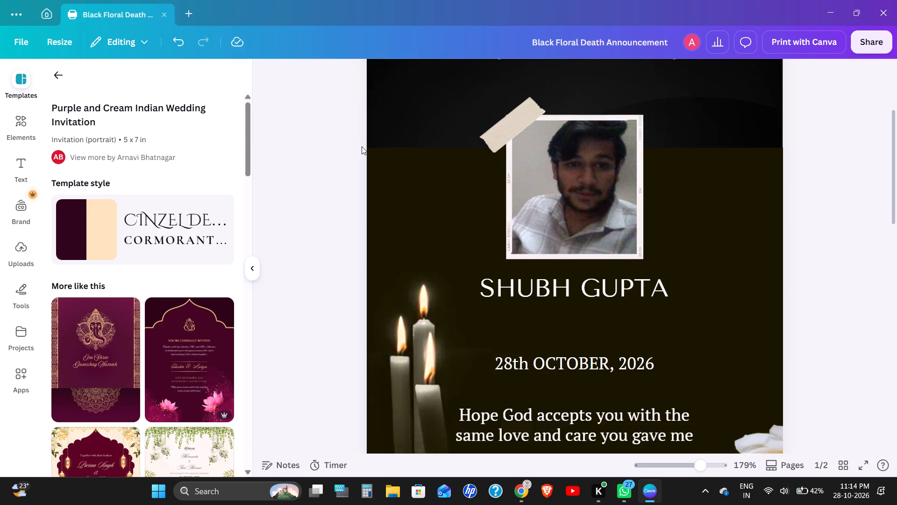
pyautogui.scroll(-6, 362, 146)
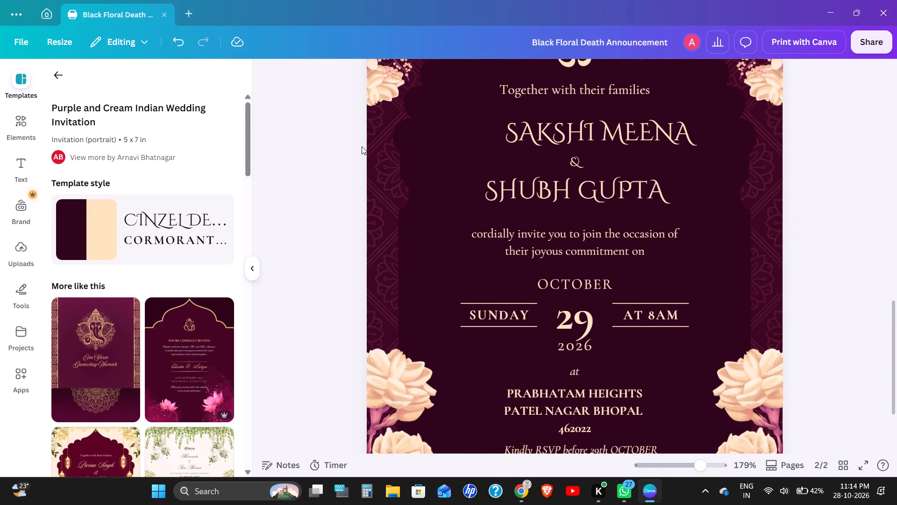
# Shift the name above the ampersand slightly left so it sits closer to the invitation's centre line.
pyautogui.scroll(-1, 362, 146)
pyautogui.click(553, 133)
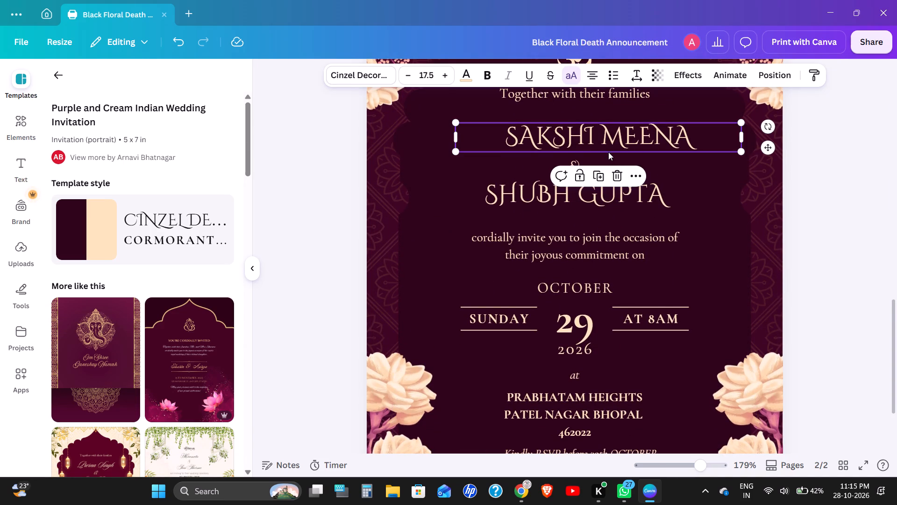
pyautogui.moveTo(766, 148); pyautogui.dragTo(757, 147)
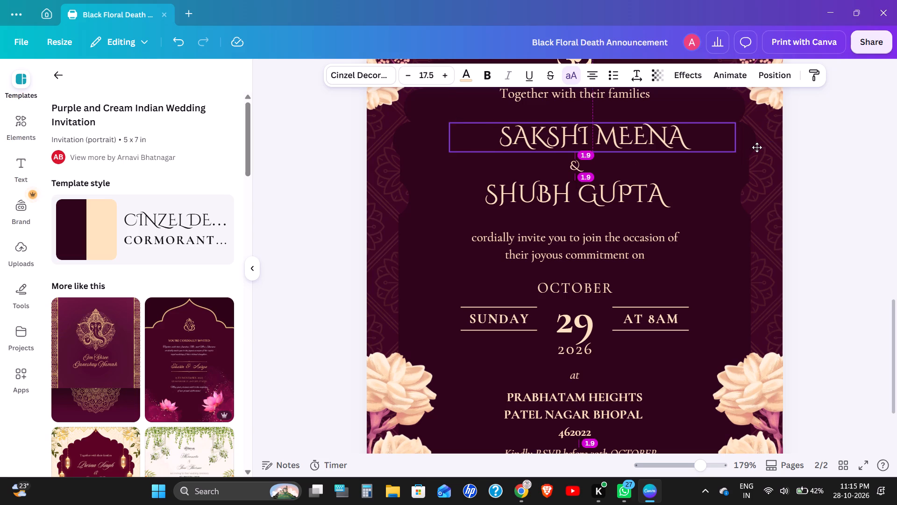
pyautogui.moveTo(757, 147); pyautogui.dragTo(756, 147)
pyautogui.click(855, 160)
# Check both finished pages from top to bottom, including the wedding page's names, date, address and RSVP note.
pyautogui.hscroll(-1, 855, 160)
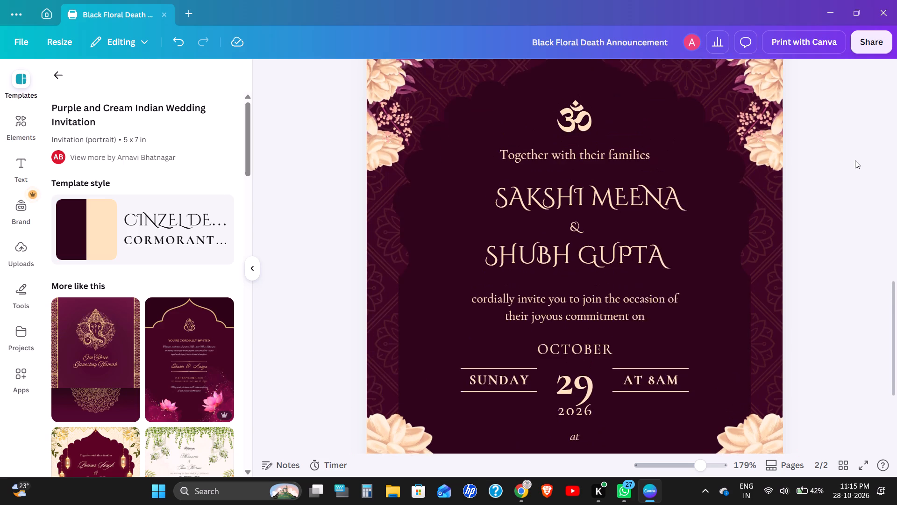
pyautogui.hscroll(-1, 855, 160)
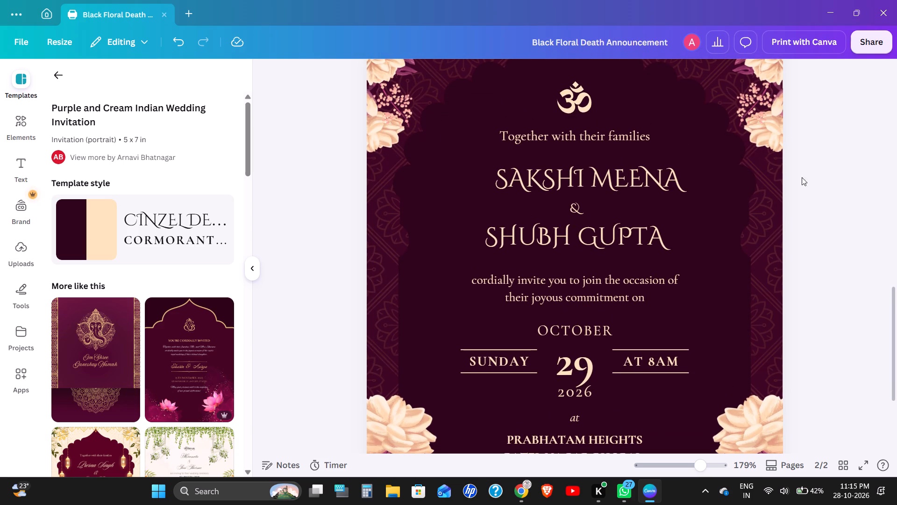
pyautogui.scroll(1, 775, 215)
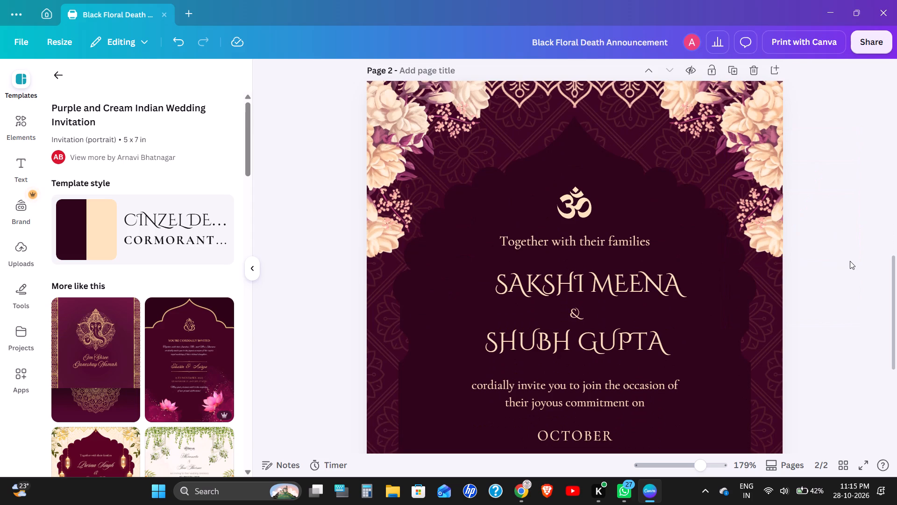
pyautogui.scroll(3, 850, 263)
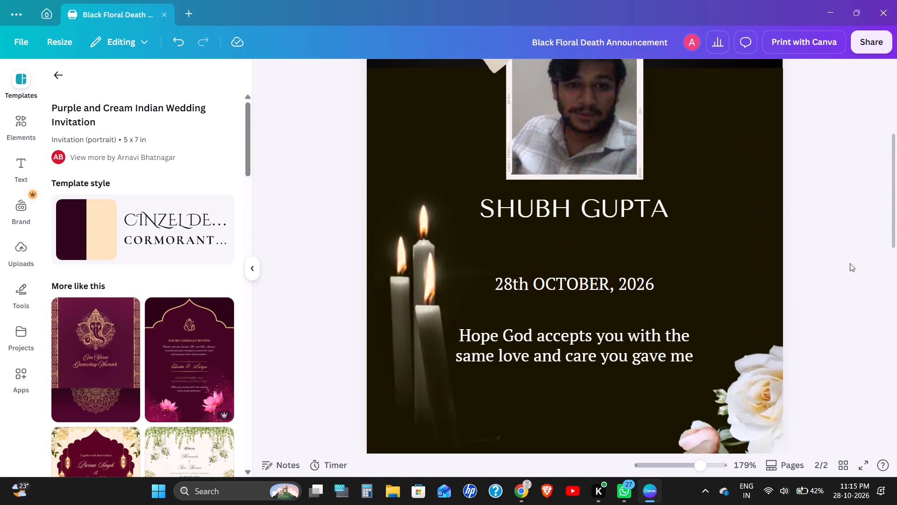
pyautogui.scroll(4, 850, 263)
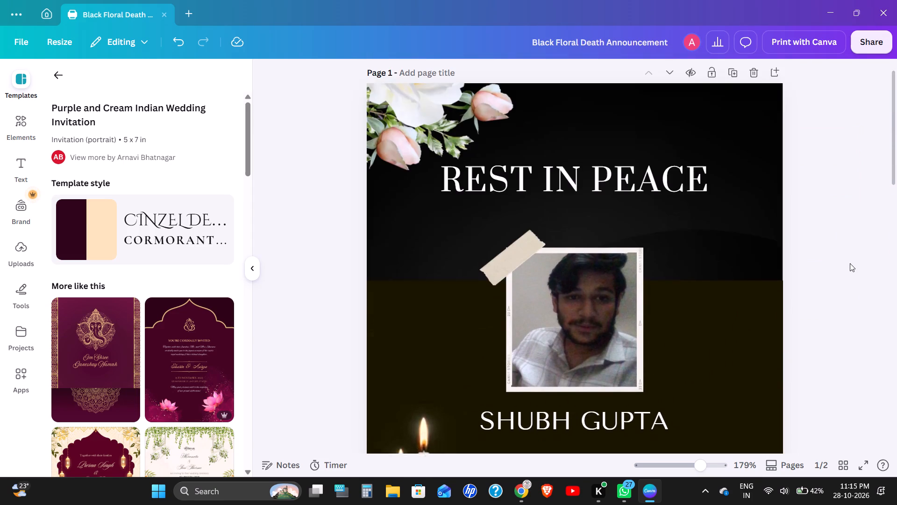
pyautogui.scroll(1, 850, 263)
pyautogui.scroll(-10, 850, 263)
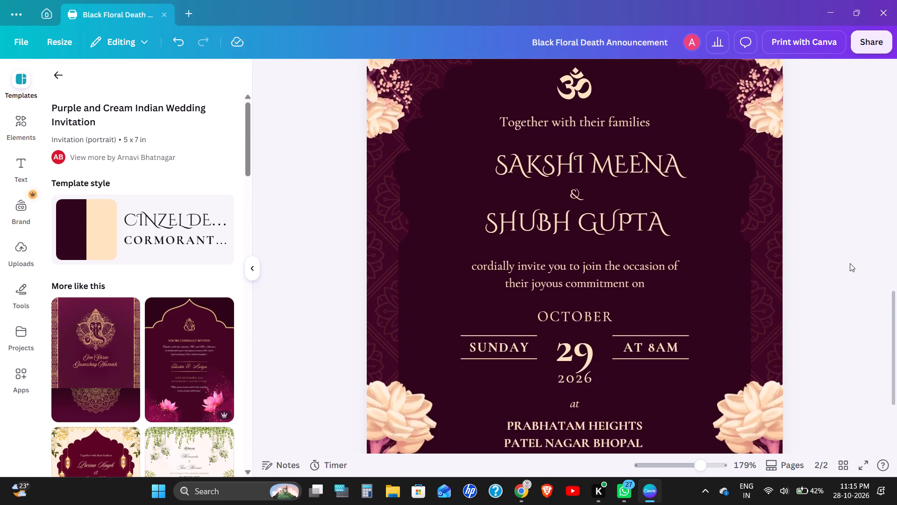
pyautogui.scroll(-2, 850, 263)
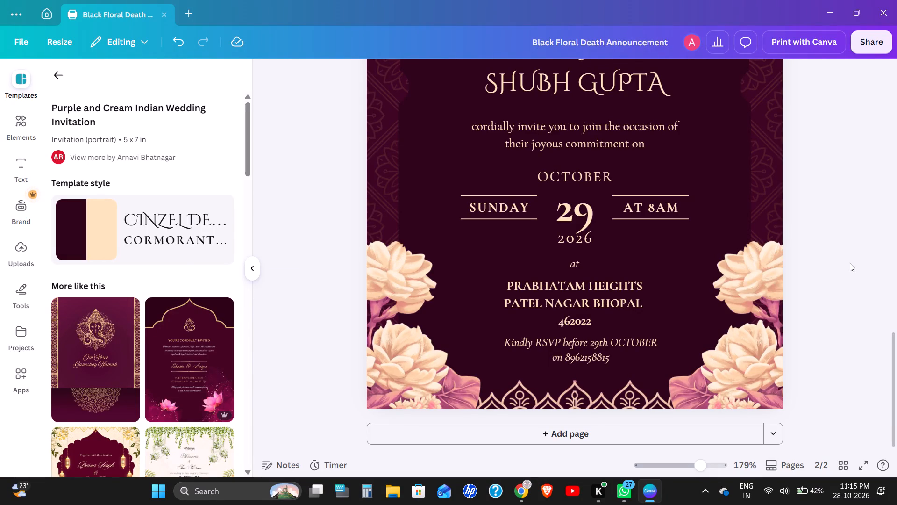
# Return to the template search and replace the wedding invitation query with a search for "baby shower".
pyautogui.click(59, 73)
pyautogui.moveTo(136, 85); pyautogui.dragTo(58, 65)
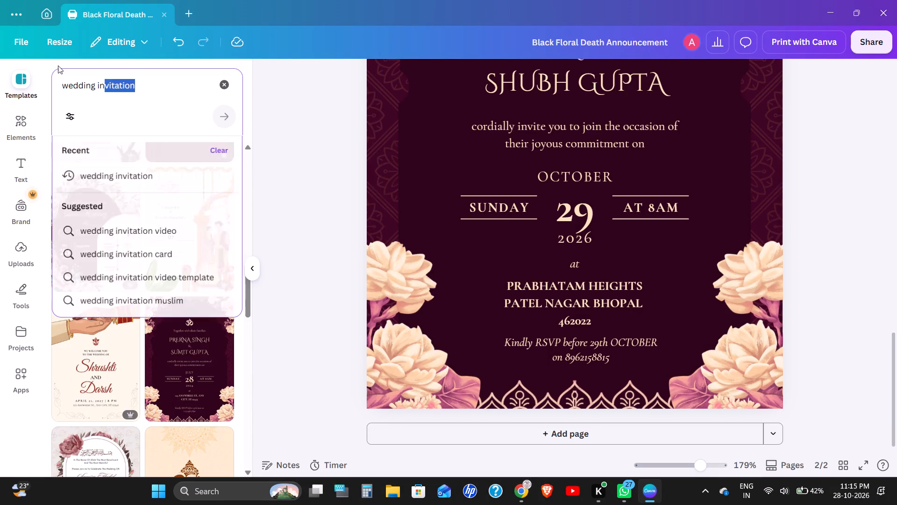
pyautogui.moveTo(58, 65); pyautogui.dragTo(44, 65)
pyautogui.press('BackSpace')
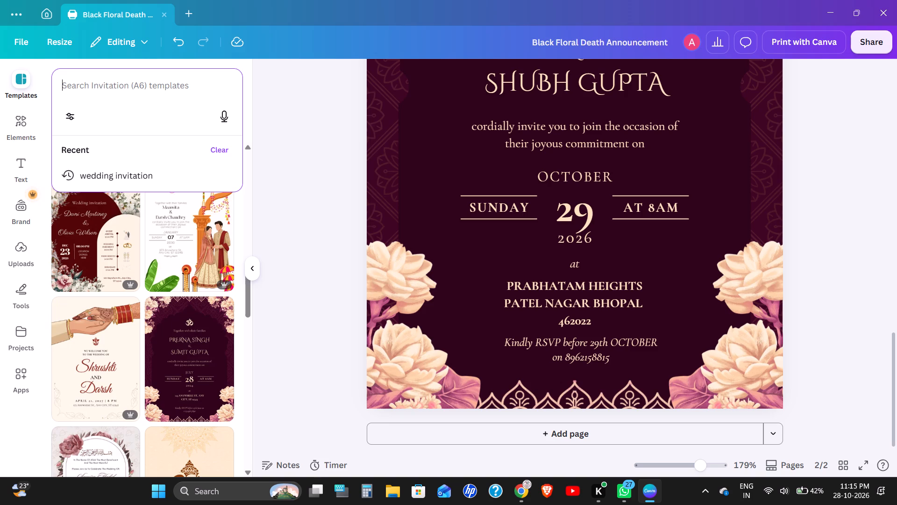
pyautogui.click(73, 84)
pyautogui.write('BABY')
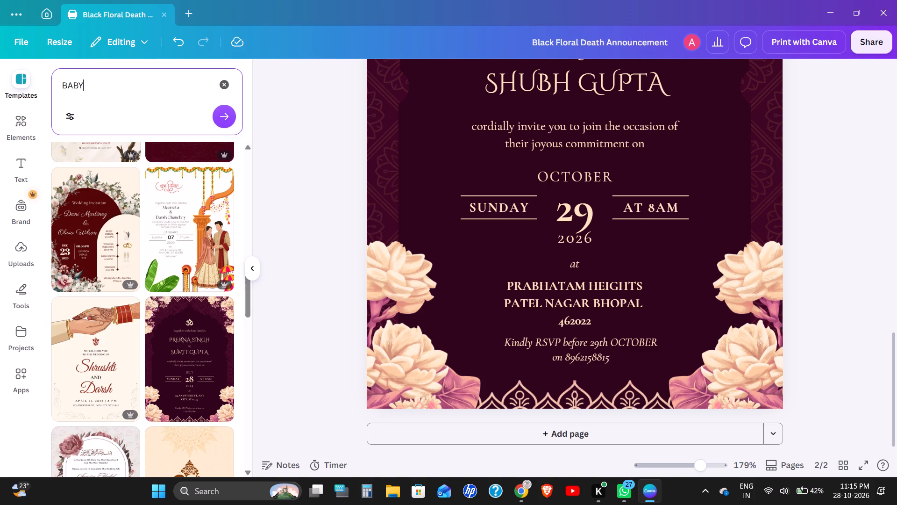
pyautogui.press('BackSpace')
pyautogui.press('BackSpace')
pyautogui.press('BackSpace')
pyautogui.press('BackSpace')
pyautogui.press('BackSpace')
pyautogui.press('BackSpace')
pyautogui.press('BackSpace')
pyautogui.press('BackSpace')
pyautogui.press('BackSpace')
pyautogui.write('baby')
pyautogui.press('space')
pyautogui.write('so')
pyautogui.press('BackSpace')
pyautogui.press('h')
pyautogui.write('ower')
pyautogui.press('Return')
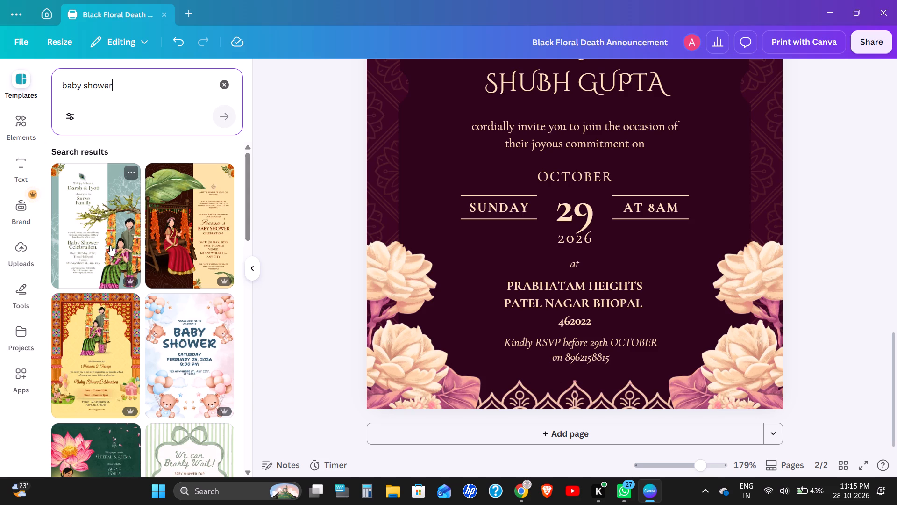
# Browse the baby shower templates and add the Pink and Blue Playful Baby Shower Invitation as a new page.
pyautogui.scroll(-2, 120, 263)
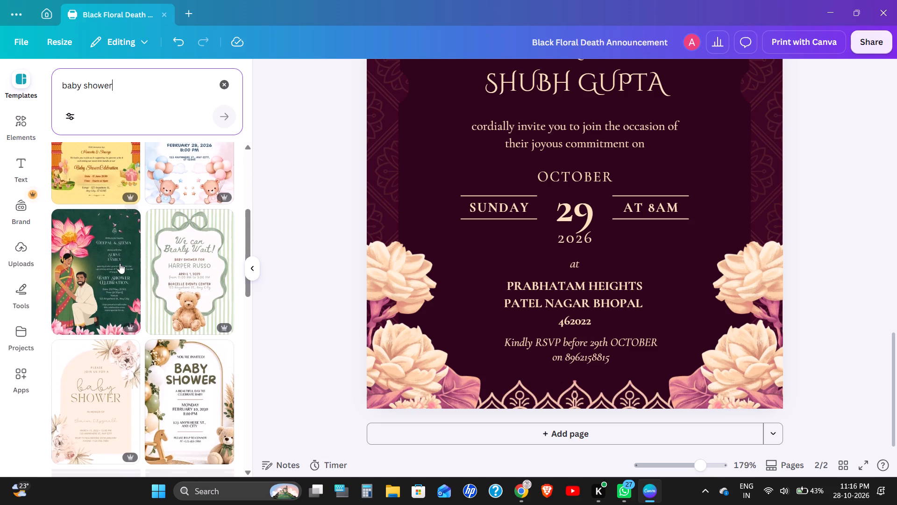
pyautogui.scroll(-5, 120, 263)
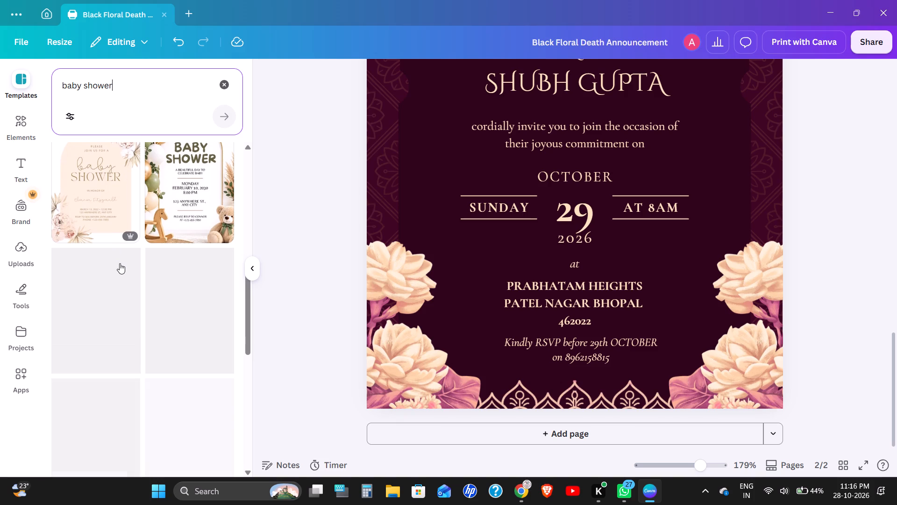
pyautogui.scroll(-2, 120, 263)
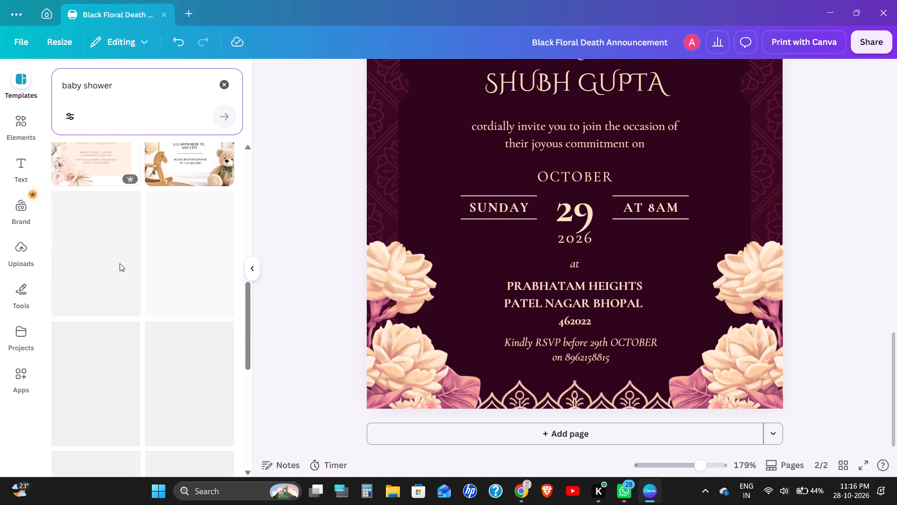
pyautogui.scroll(-1, 120, 263)
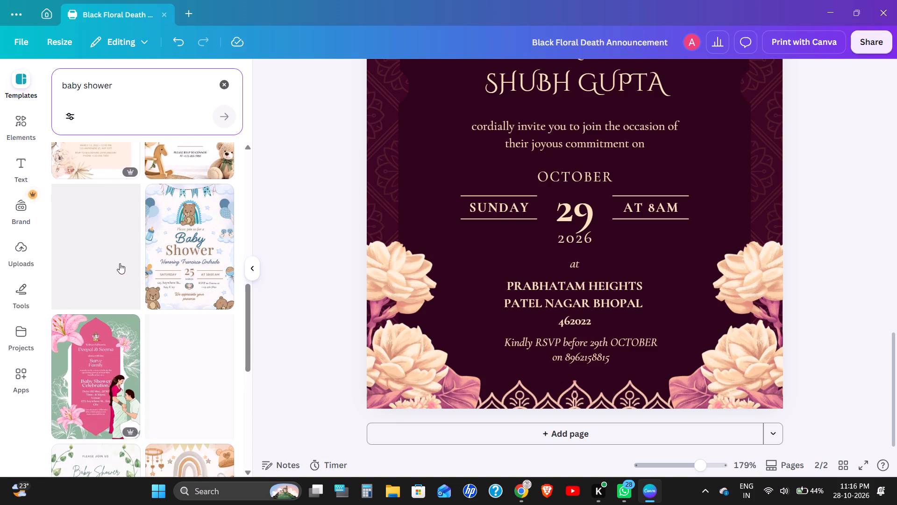
pyautogui.scroll(-1, 120, 263)
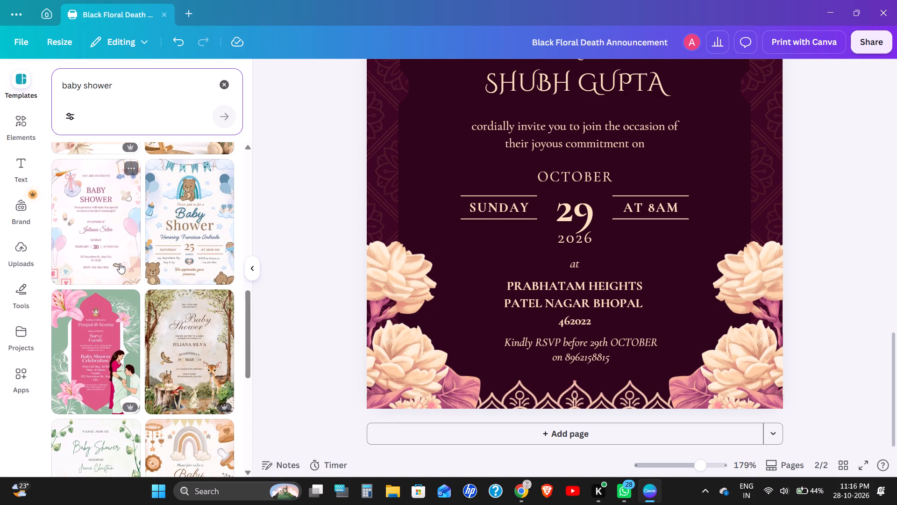
pyautogui.scroll(-1, 120, 263)
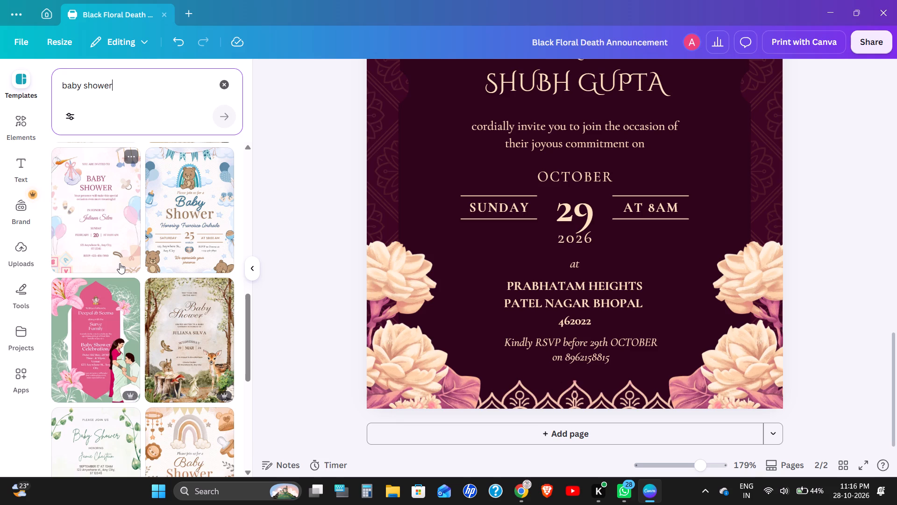
pyautogui.scroll(-1, 120, 263)
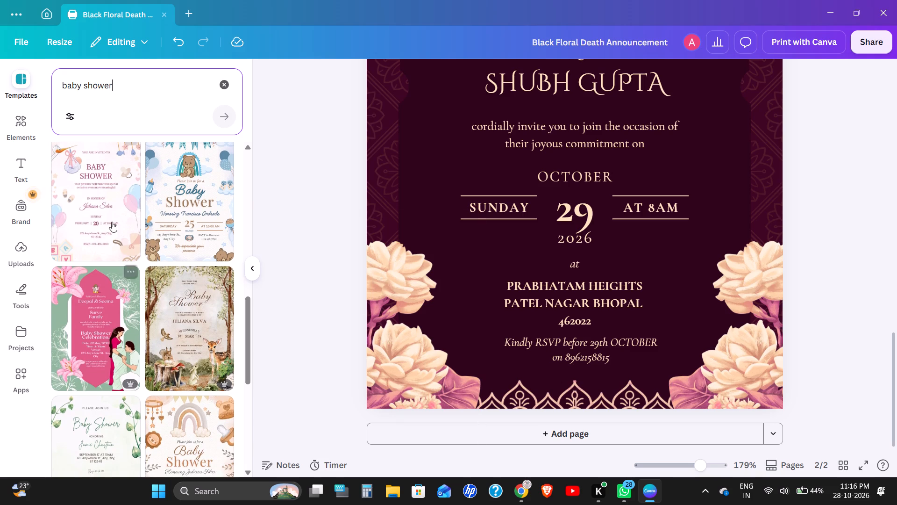
pyautogui.click(109, 220)
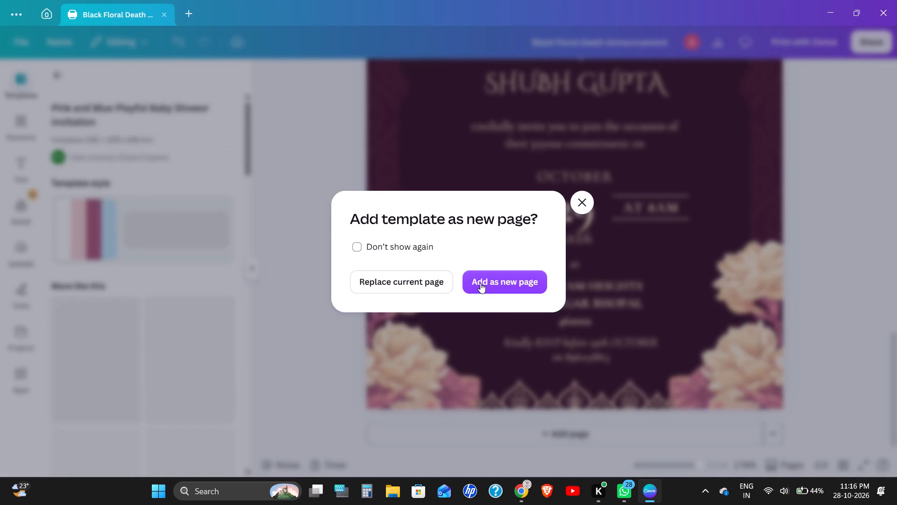
pyautogui.click(480, 283)
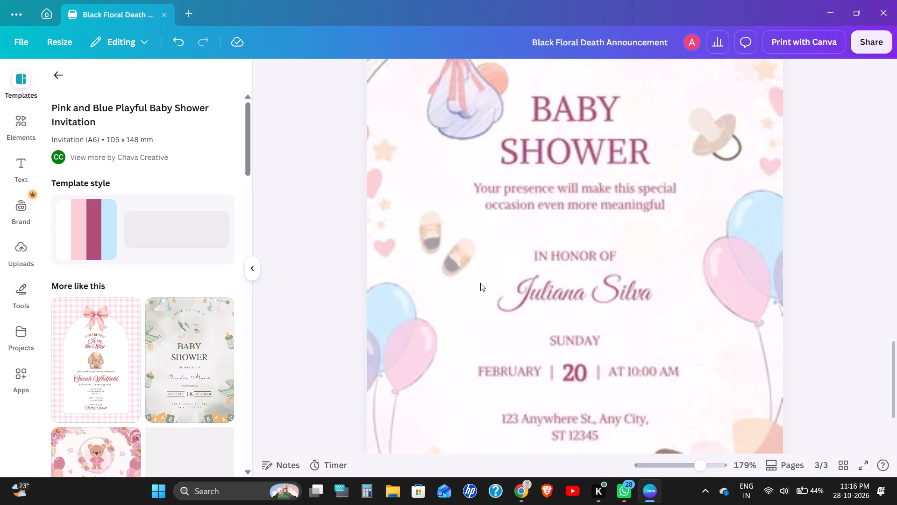
# Replace the placeholder honoree name under "IN HONOR OF" on the baby shower page with "BITTU".
pyautogui.scroll(1, 480, 283)
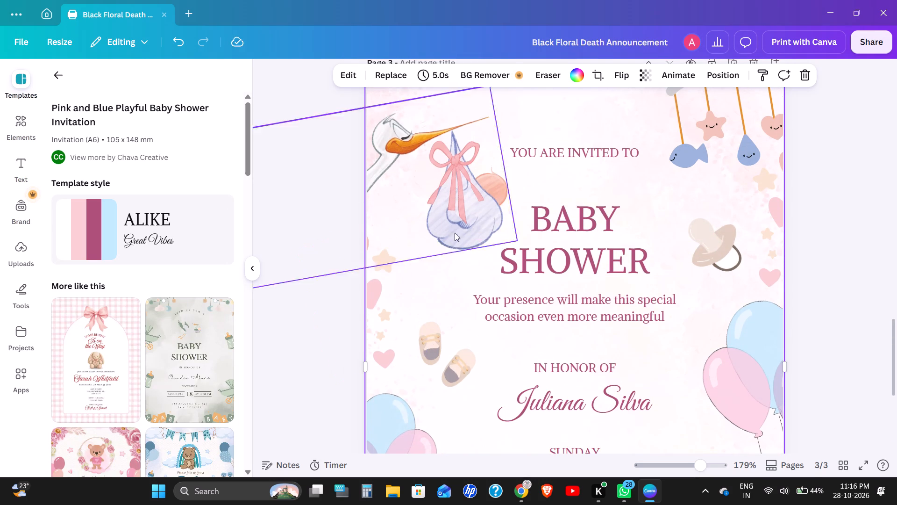
pyautogui.scroll(-2, 513, 281)
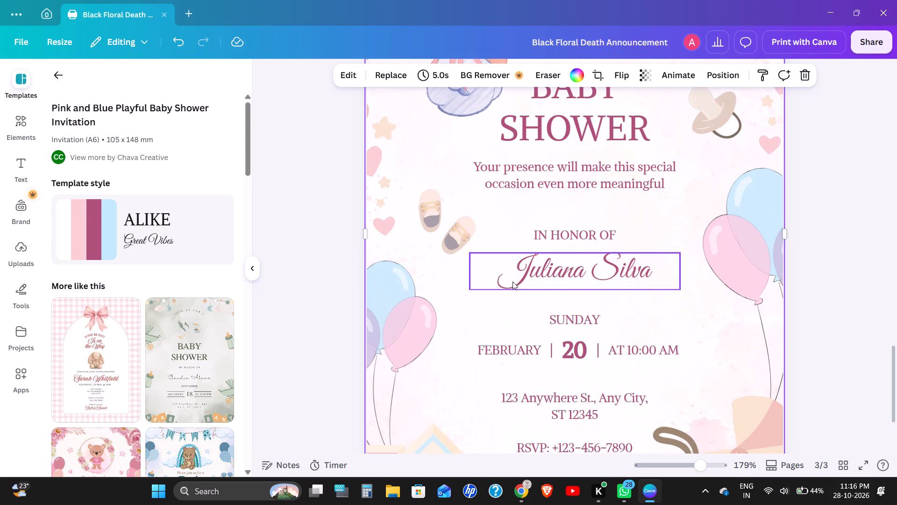
pyautogui.doubleClick(600, 272)
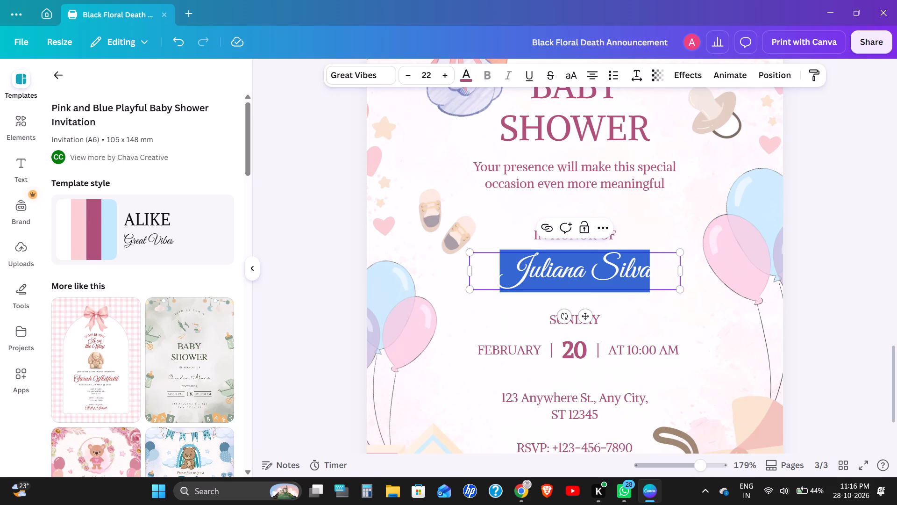
pyautogui.press('BackSpace')
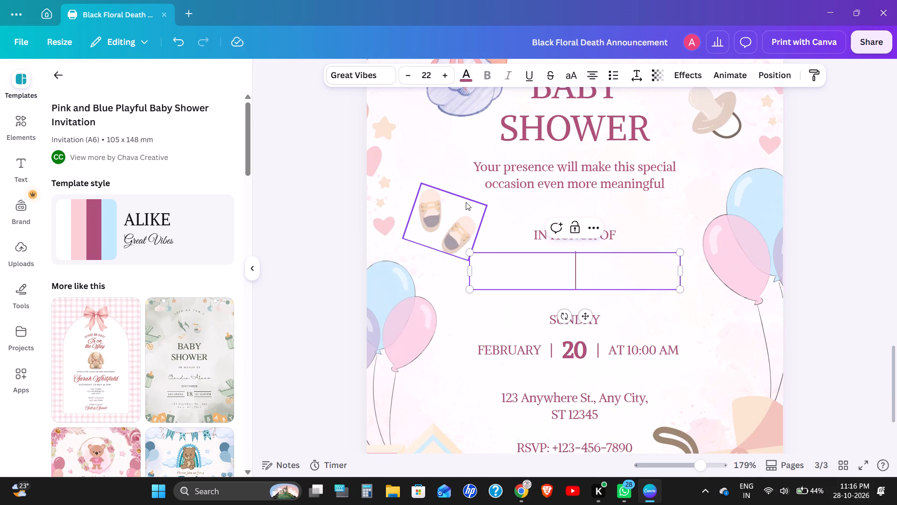
pyautogui.click(818, 229)
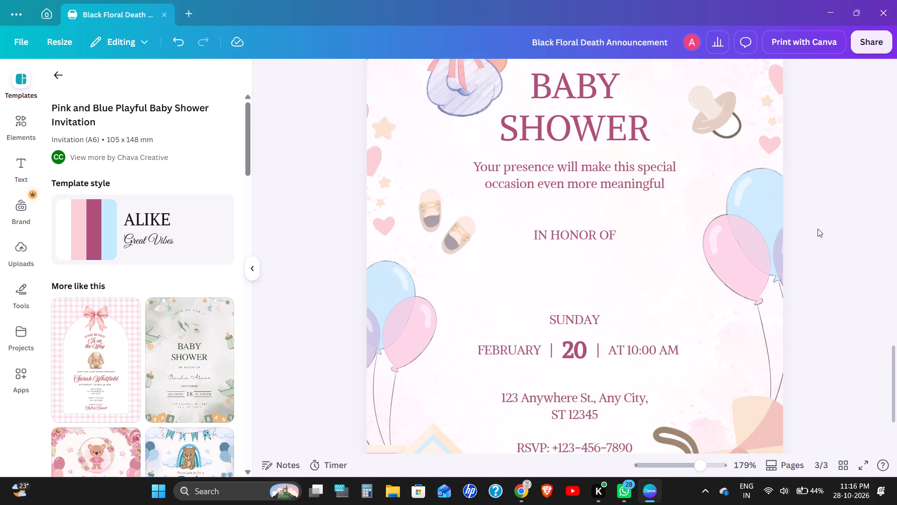
pyautogui.click(562, 267)
pyautogui.click(565, 268)
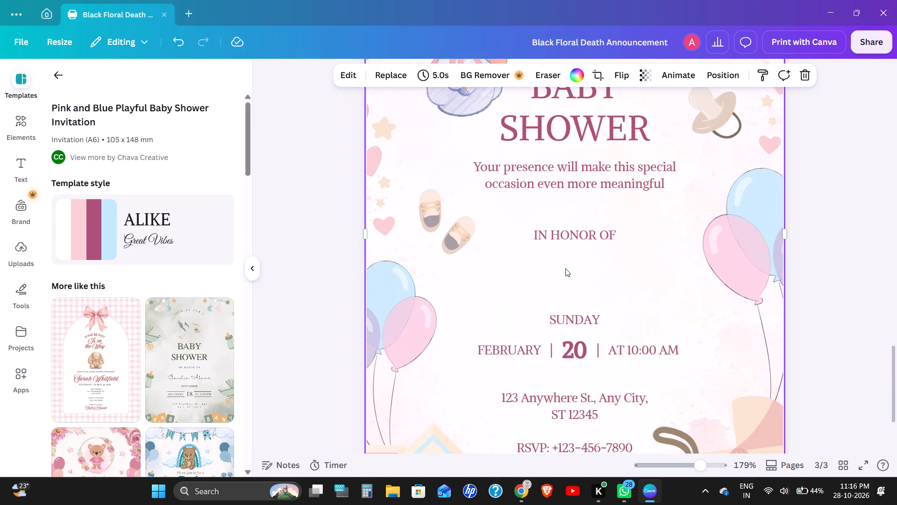
pyautogui.hotkey('ctrl', 'z')
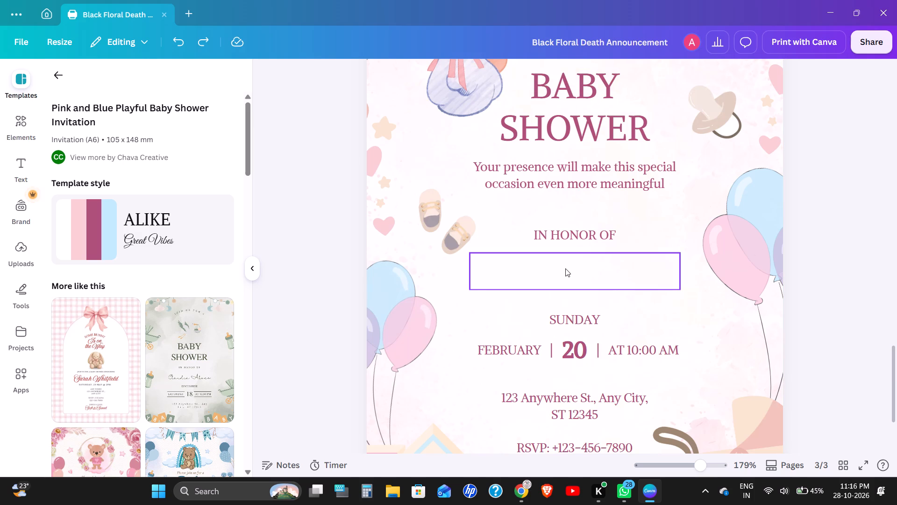
pyautogui.click(531, 270)
pyautogui.doubleClick(531, 270)
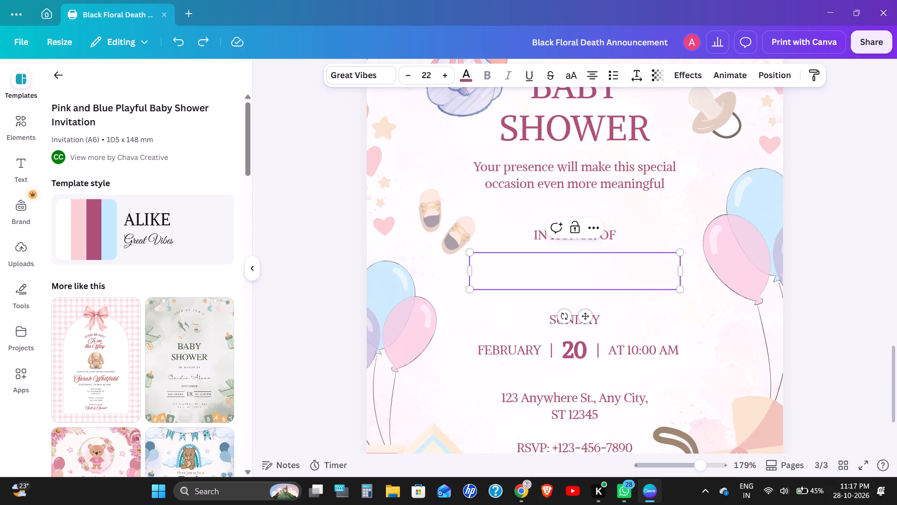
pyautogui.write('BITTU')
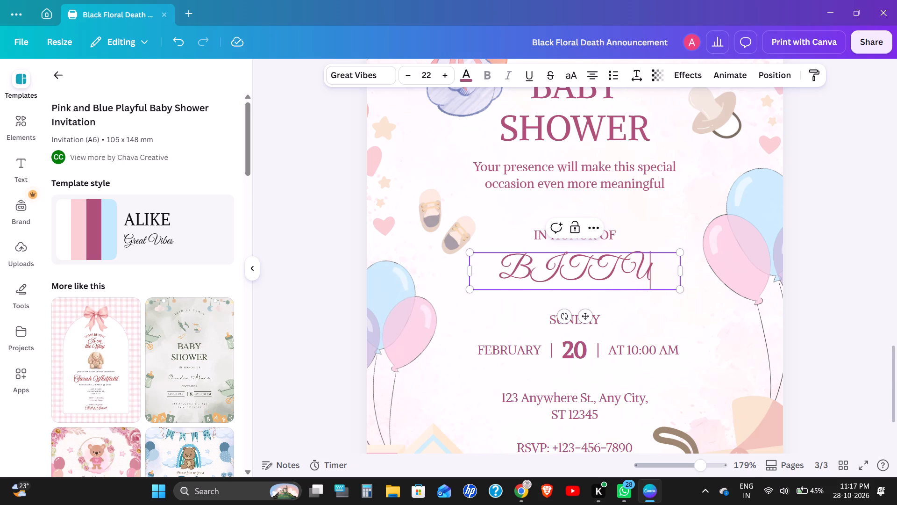
# Change the honoree name's font to Montserrat and deselect the text.
pyautogui.click(378, 73)
pyautogui.scroll(-1, 141, 269)
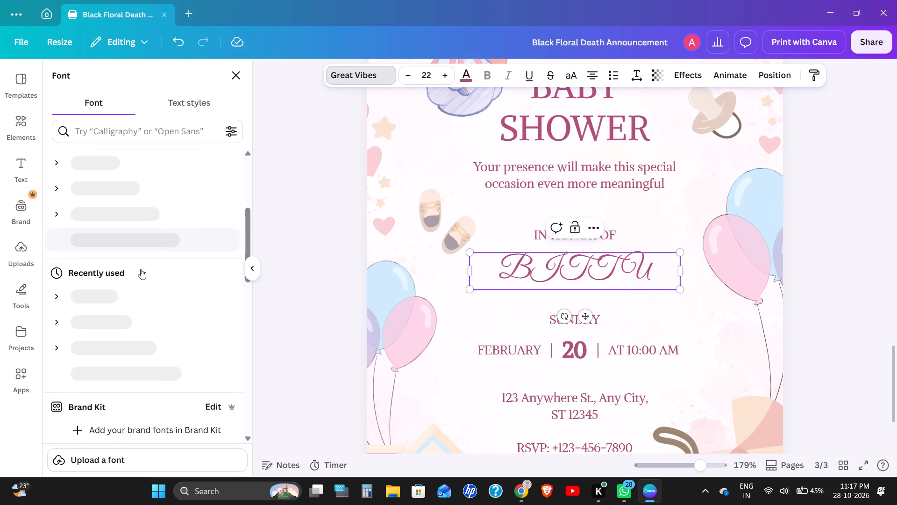
pyautogui.scroll(-2, 141, 269)
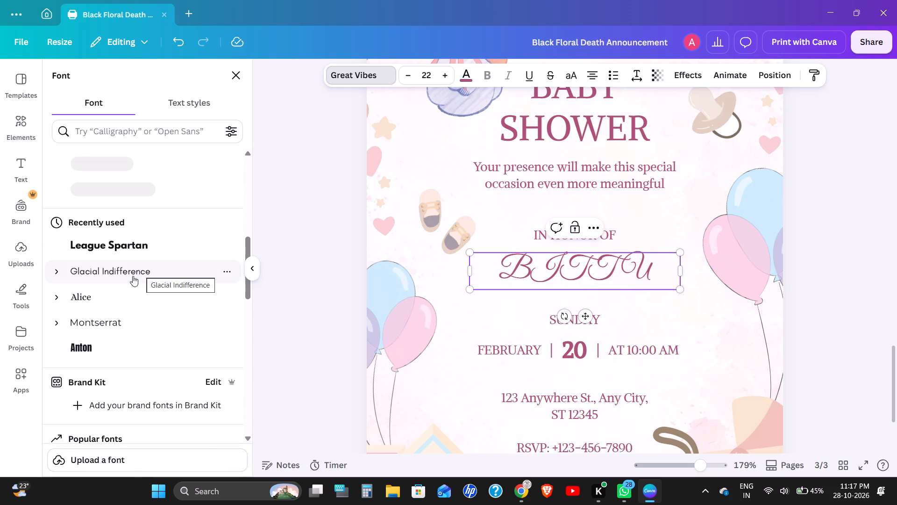
pyautogui.click(85, 344)
pyautogui.click(87, 321)
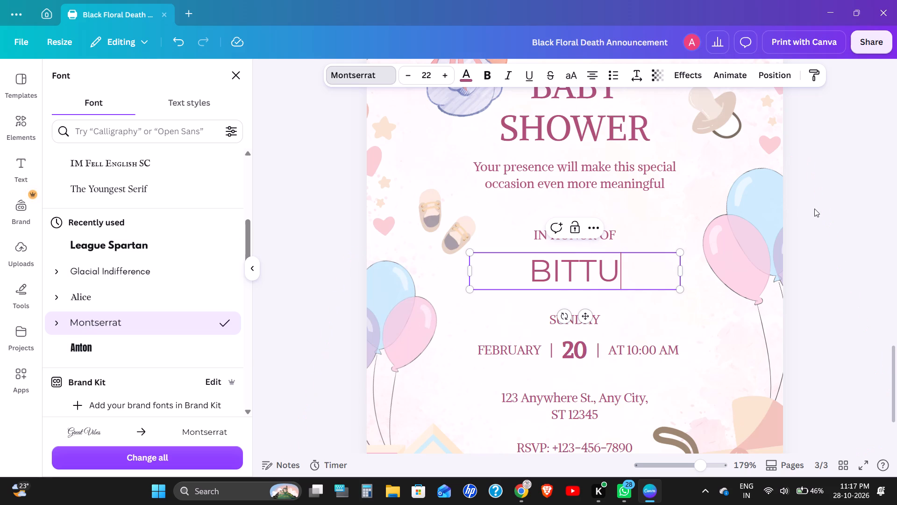
pyautogui.click(845, 205)
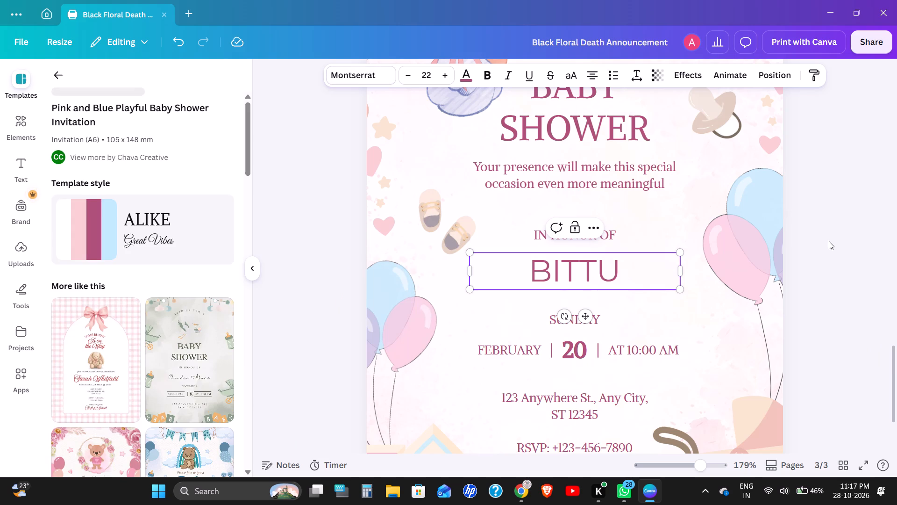
pyautogui.click(829, 241)
pyautogui.click(829, 241)
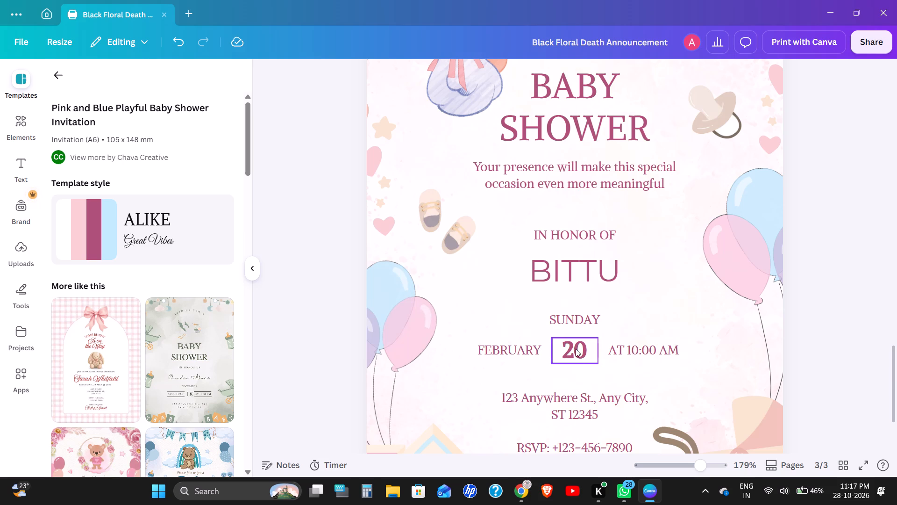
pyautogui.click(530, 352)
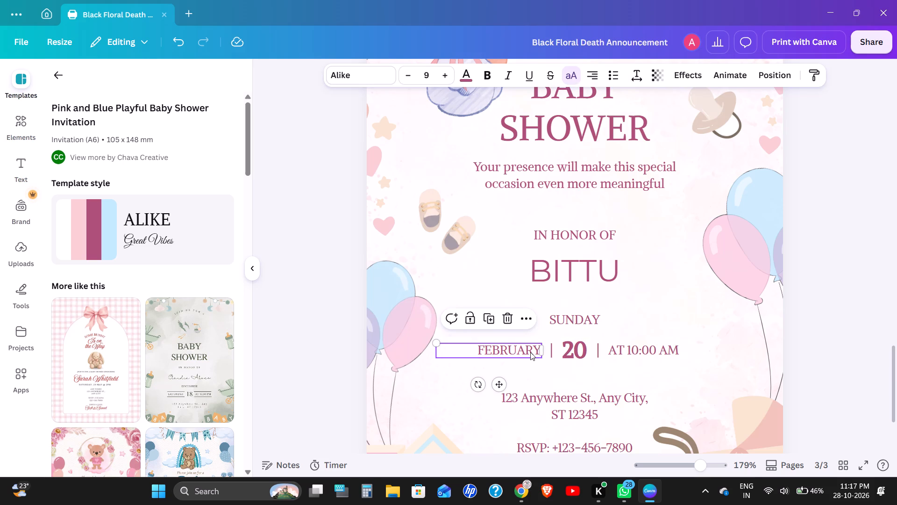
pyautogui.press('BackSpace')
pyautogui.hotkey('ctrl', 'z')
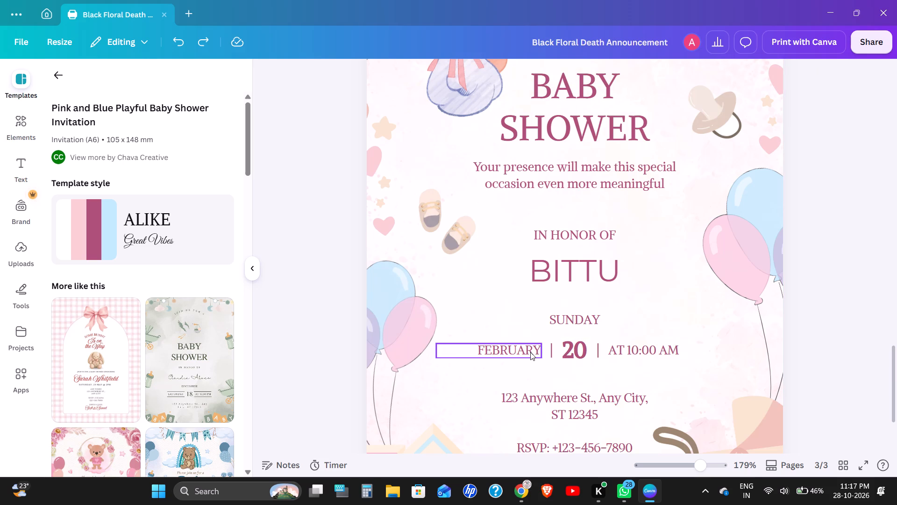
# Change the baby shower date by setting the month to "OCTOBER" and the day to "28".
pyautogui.doubleClick(520, 343)
pyautogui.press('BackSpace')
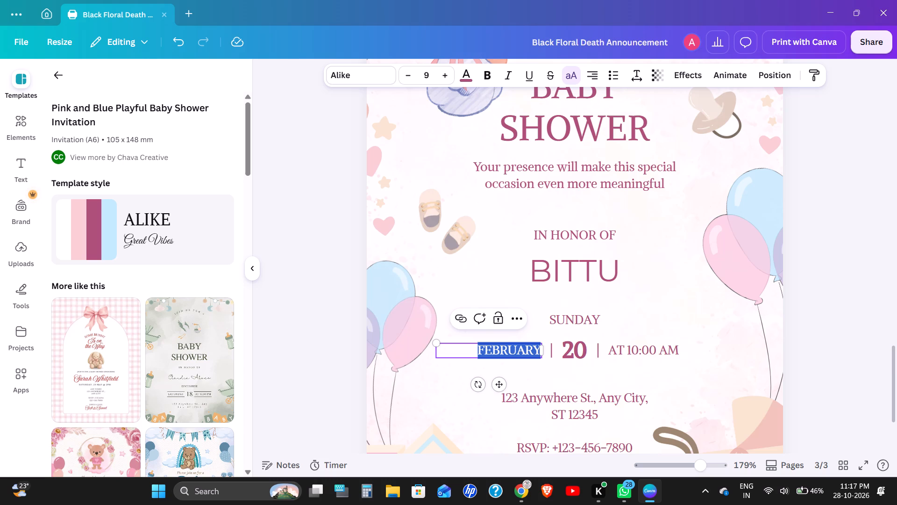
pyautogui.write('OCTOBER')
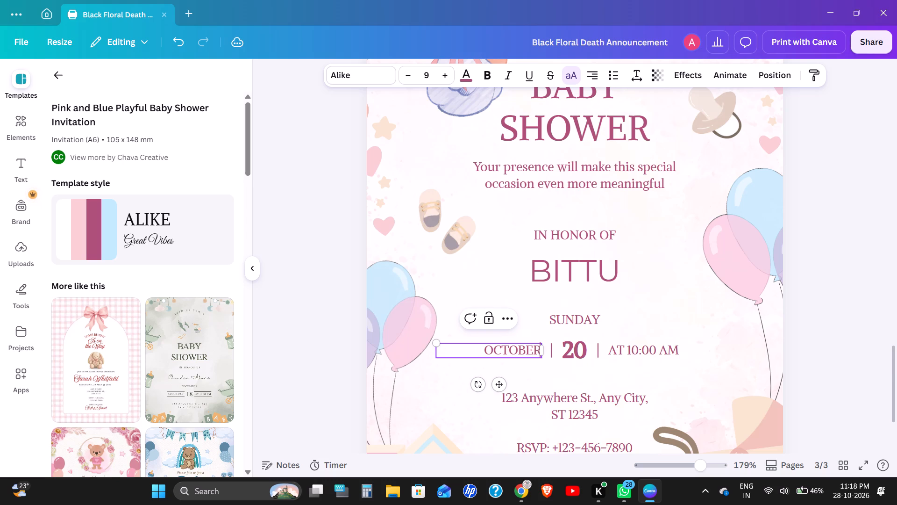
pyautogui.click(579, 350)
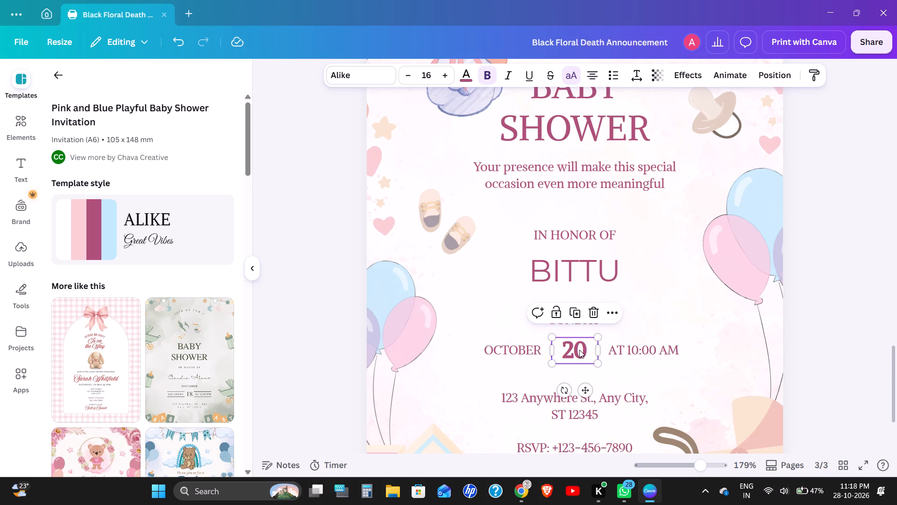
pyautogui.doubleClick(583, 350)
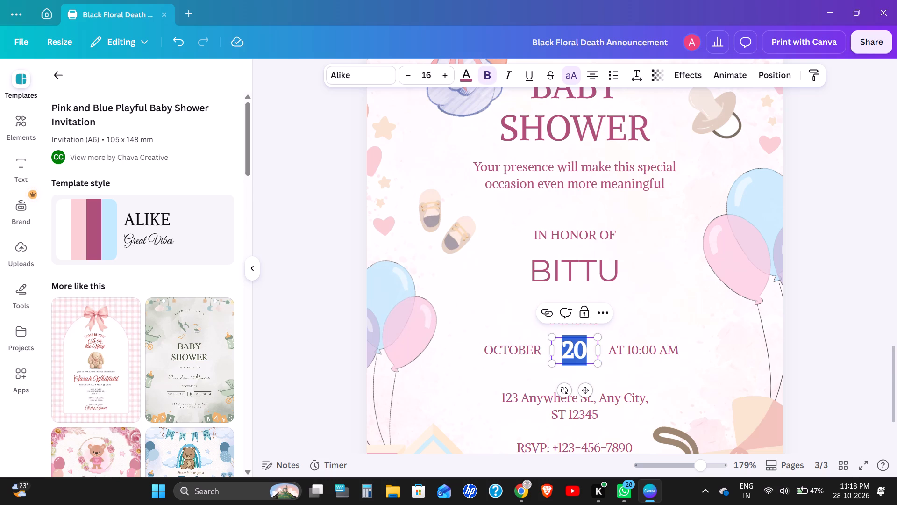
pyautogui.press('BackSpace')
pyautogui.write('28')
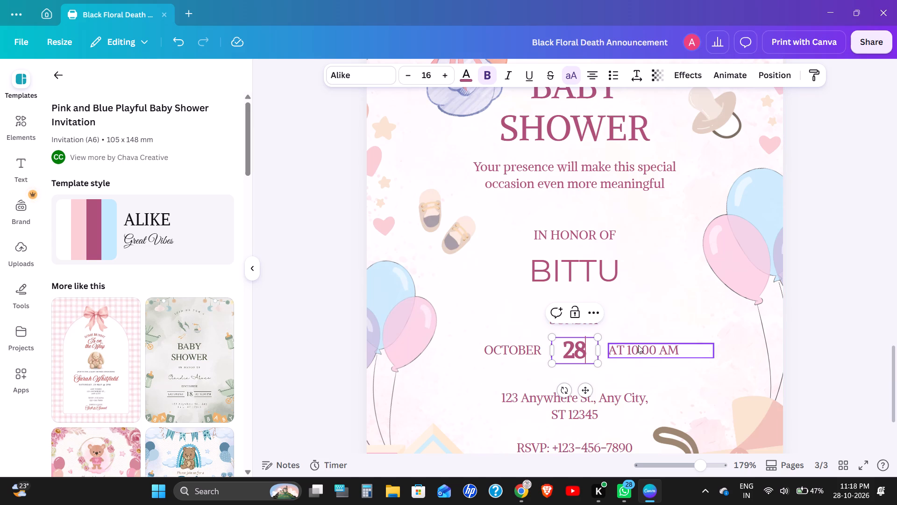
# Replace the placeholder address on the baby shower page with the same building and neighbourhood used on the wedding invitation.
pyautogui.doubleClick(611, 396)
pyautogui.press('BackSpace')
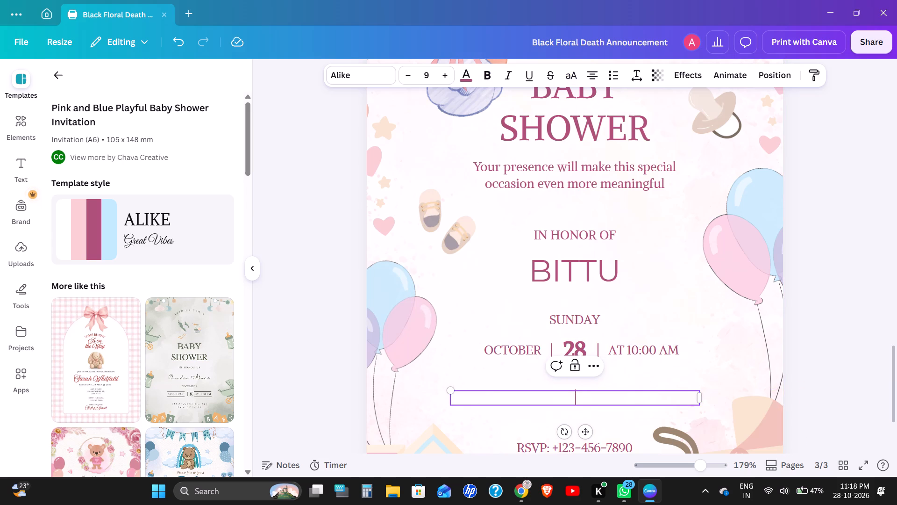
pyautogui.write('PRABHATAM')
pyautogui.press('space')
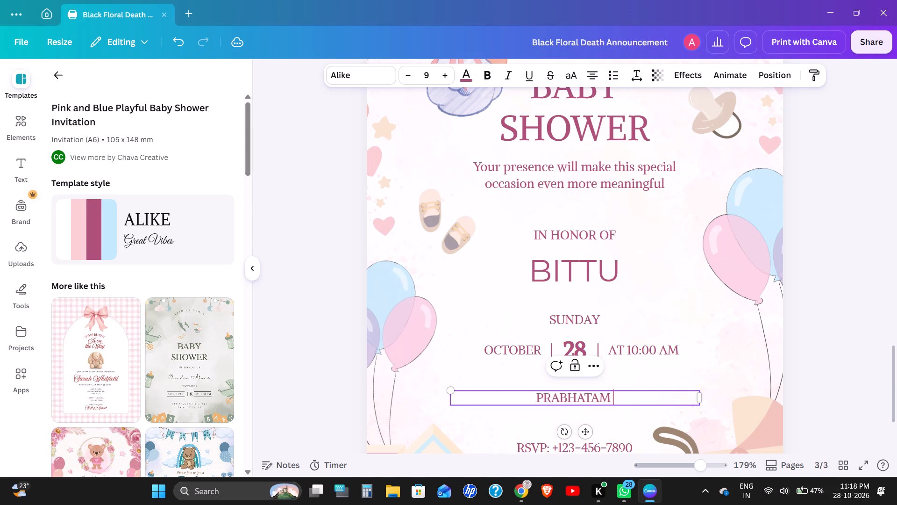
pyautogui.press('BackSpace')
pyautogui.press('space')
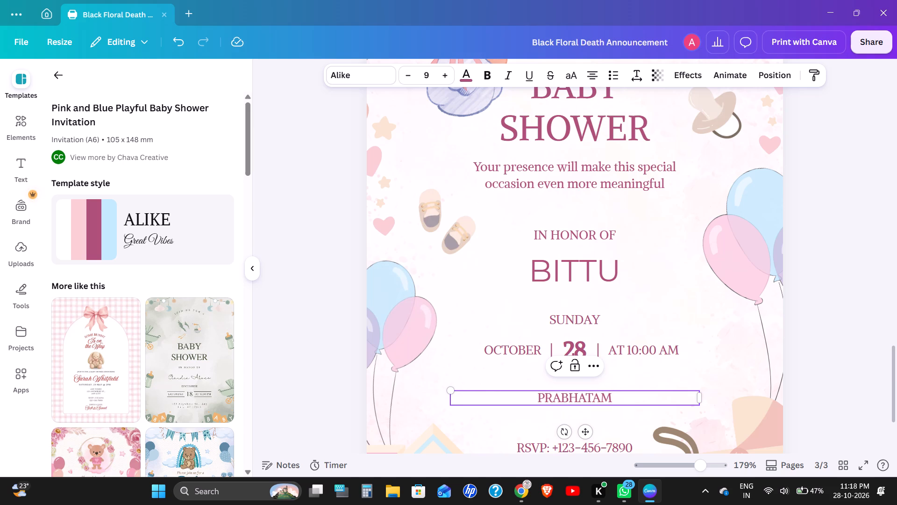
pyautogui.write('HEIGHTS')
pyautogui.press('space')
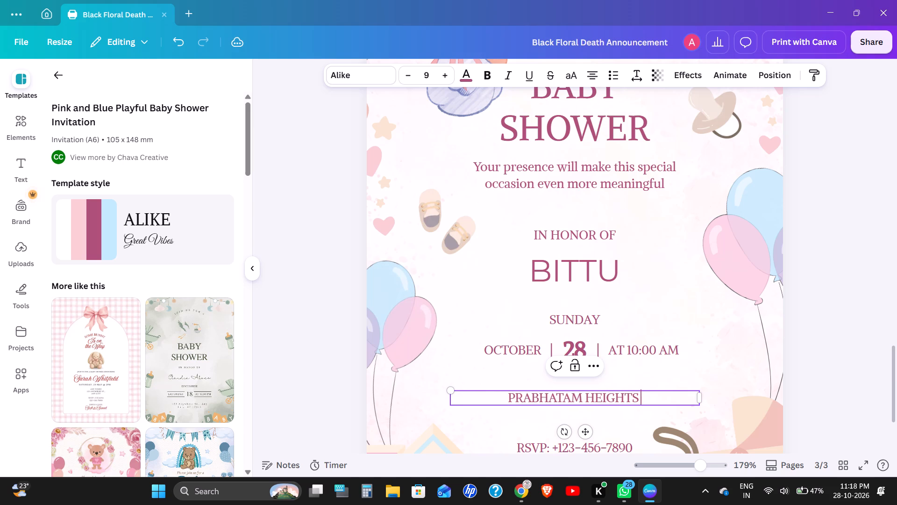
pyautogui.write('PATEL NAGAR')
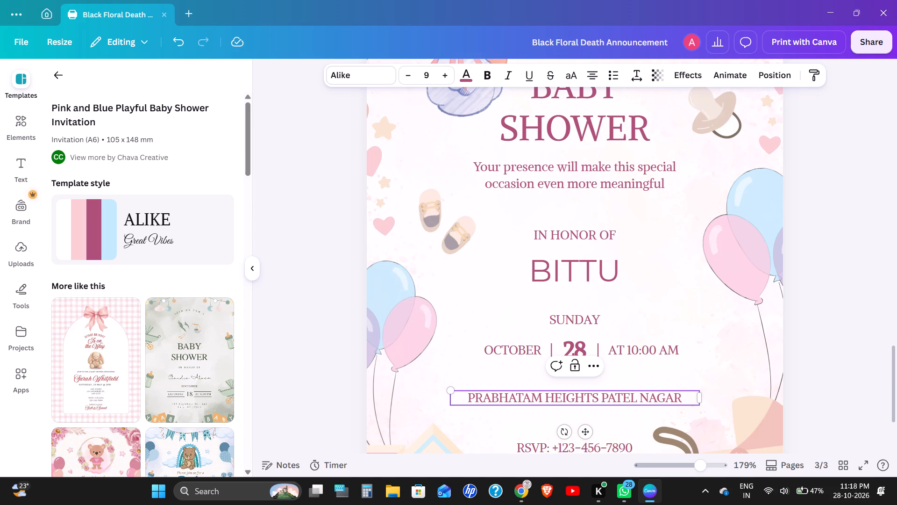
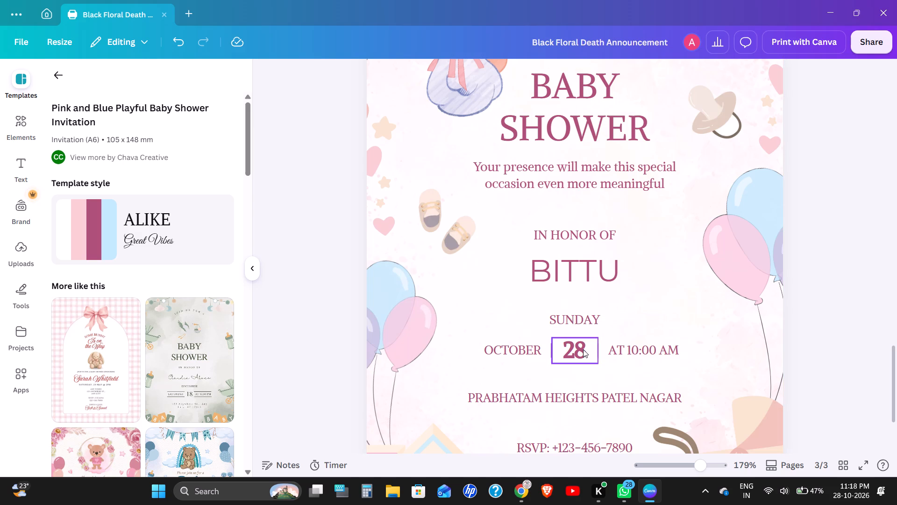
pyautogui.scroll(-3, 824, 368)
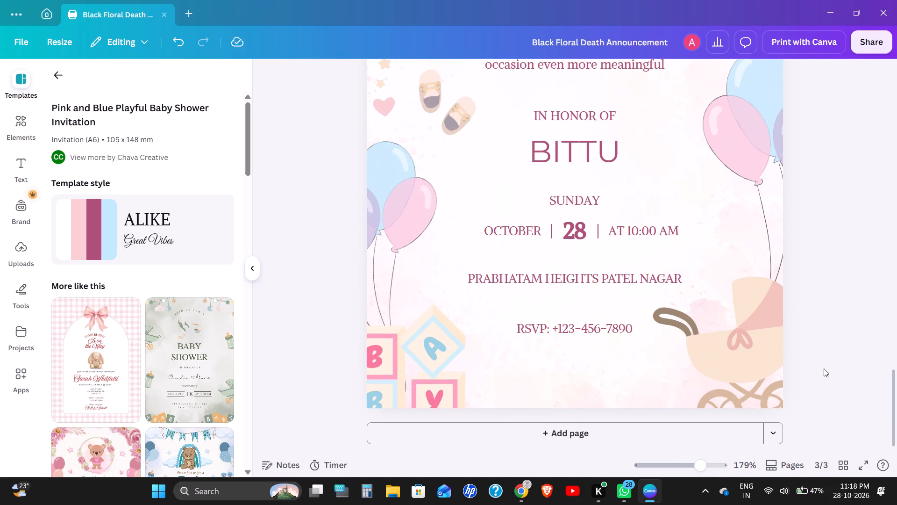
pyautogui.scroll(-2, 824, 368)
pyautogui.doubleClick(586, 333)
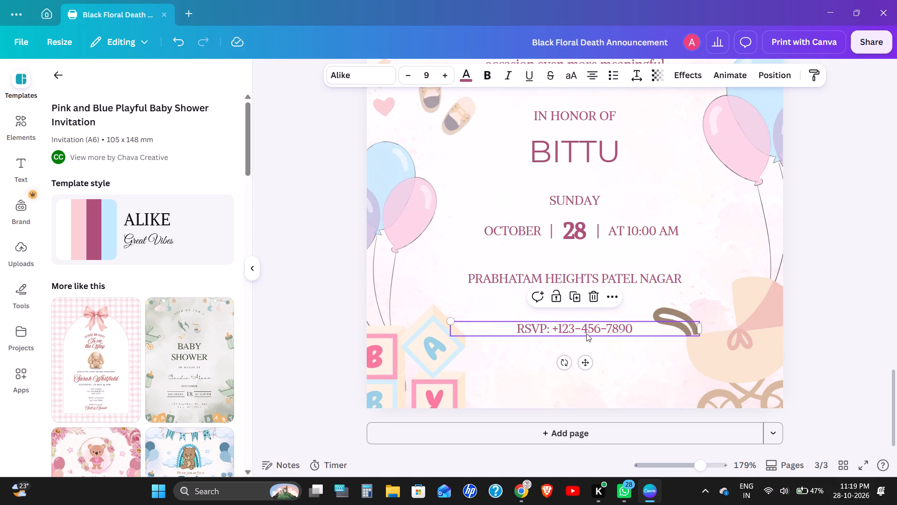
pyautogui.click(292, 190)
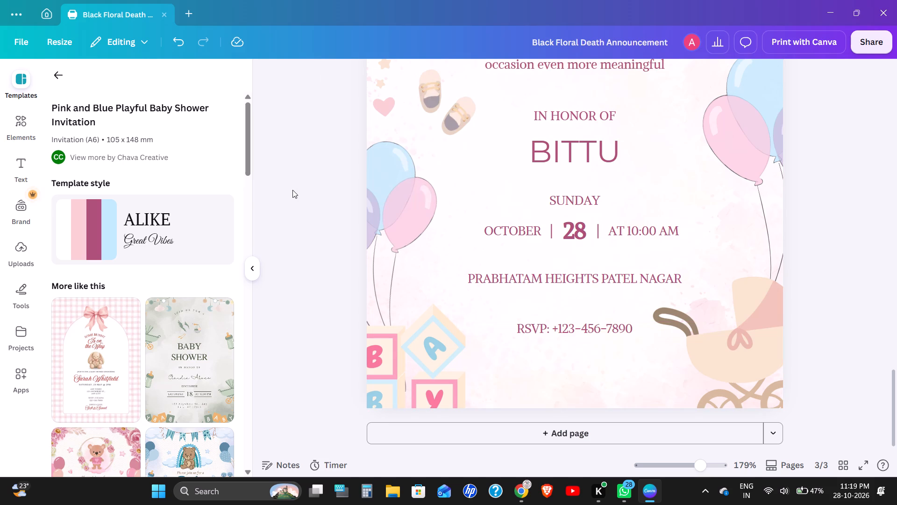
# Return to the template search, clear "baby shower" and search for "party invitation".
pyautogui.click(24, 78)
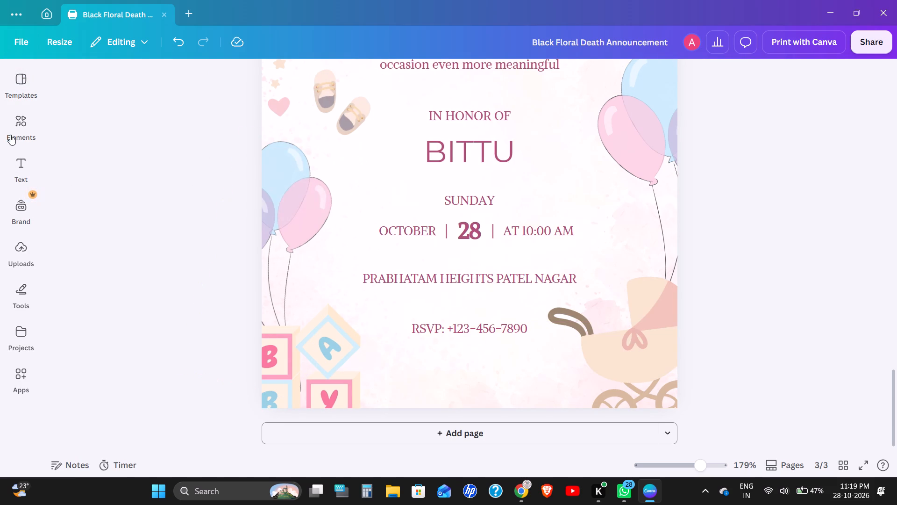
pyautogui.click(22, 75)
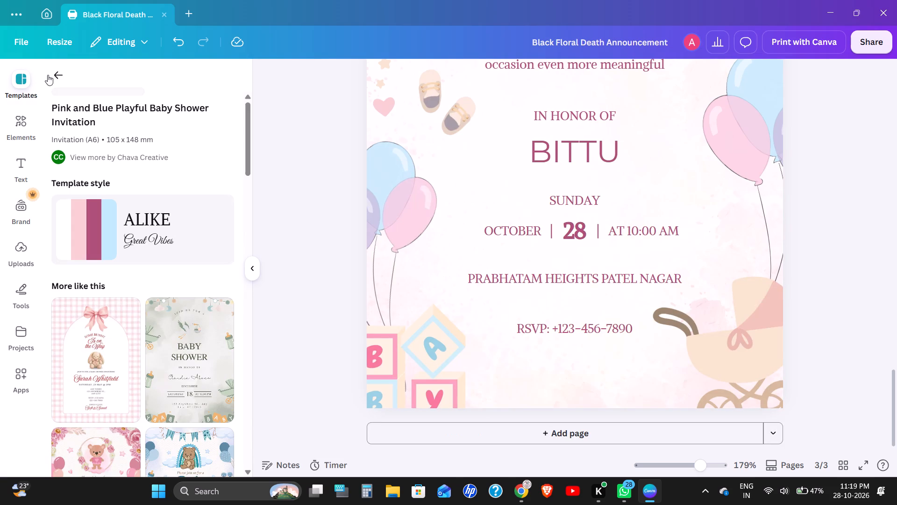
pyautogui.click(57, 75)
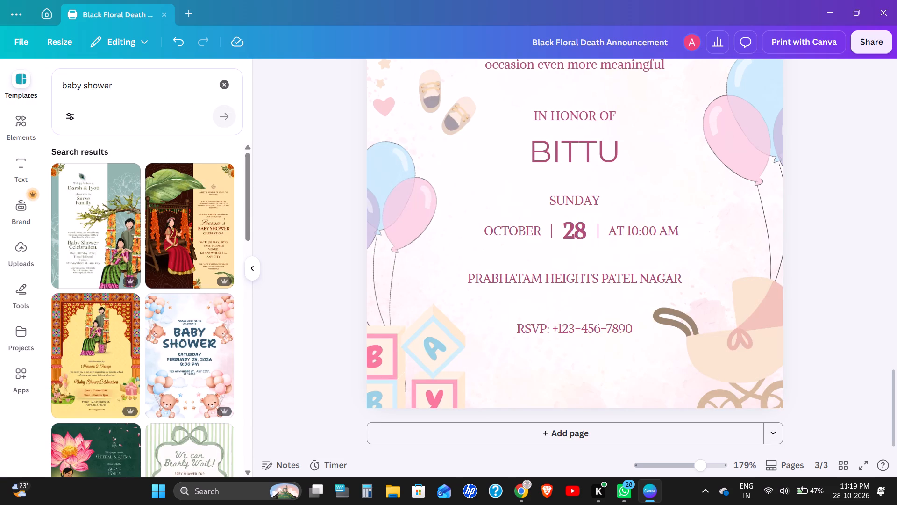
pyautogui.moveTo(116, 89); pyautogui.dragTo(56, 82)
pyautogui.press('BackSpace')
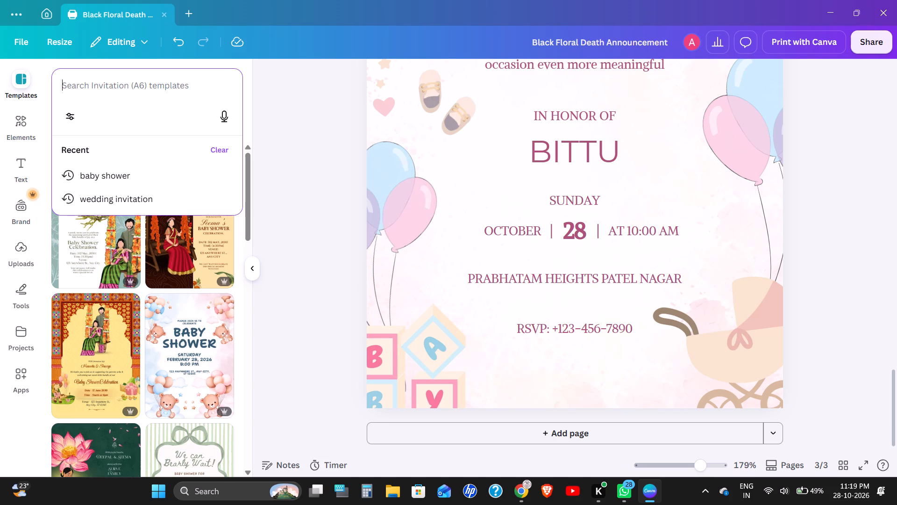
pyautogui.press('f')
pyautogui.press('BackSpace')
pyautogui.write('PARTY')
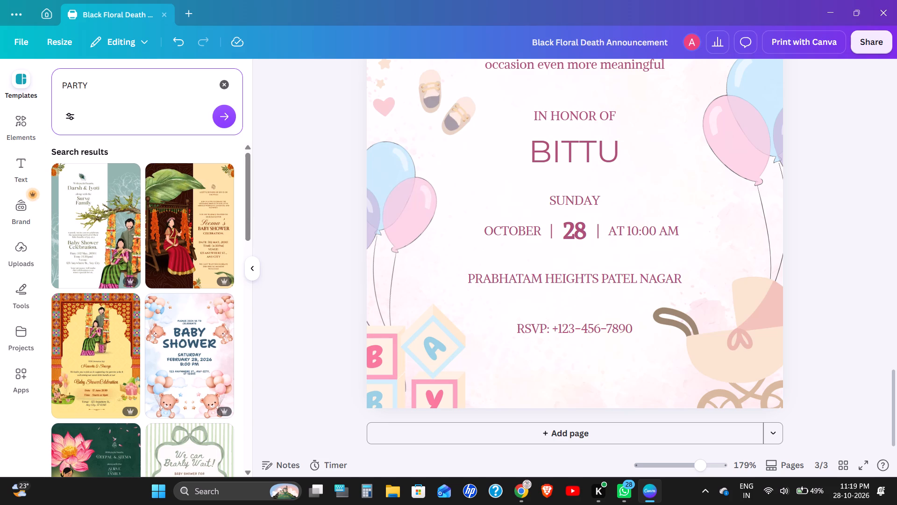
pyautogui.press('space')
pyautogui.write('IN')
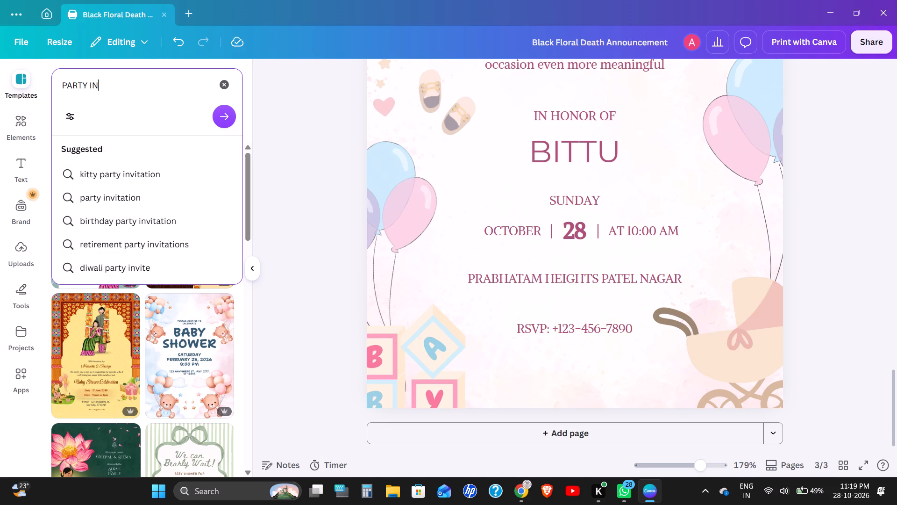
pyautogui.click(142, 189)
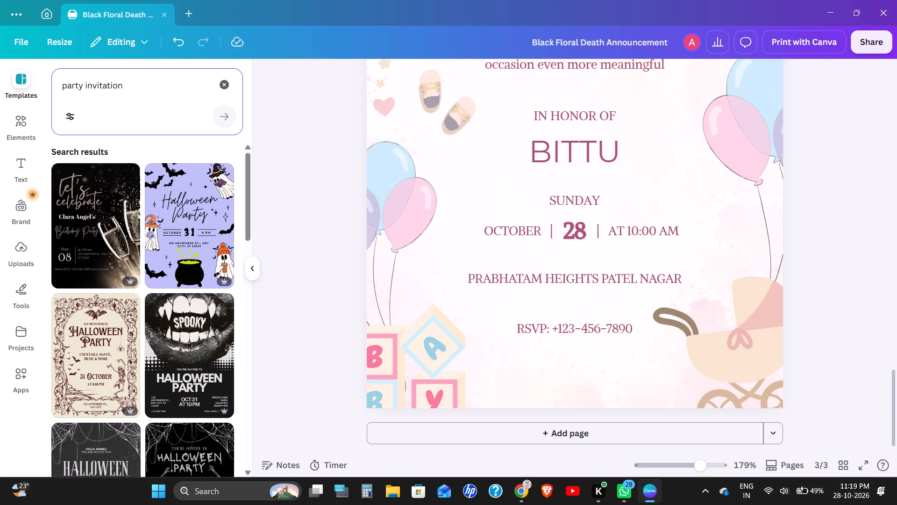
# Find the Black and Yellow Simple Freshers' Party Invitation template among the results and add it as a new page.
pyautogui.scroll(-3, 119, 236)
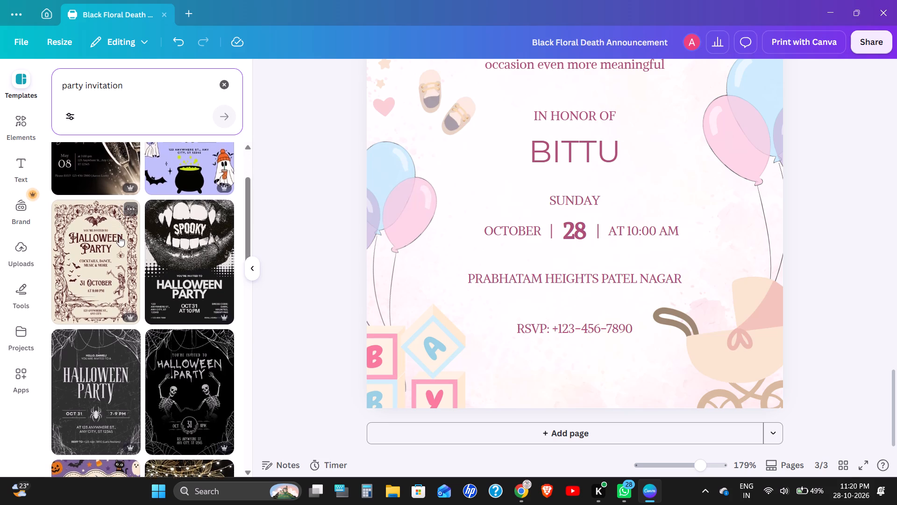
pyautogui.scroll(-3, 119, 236)
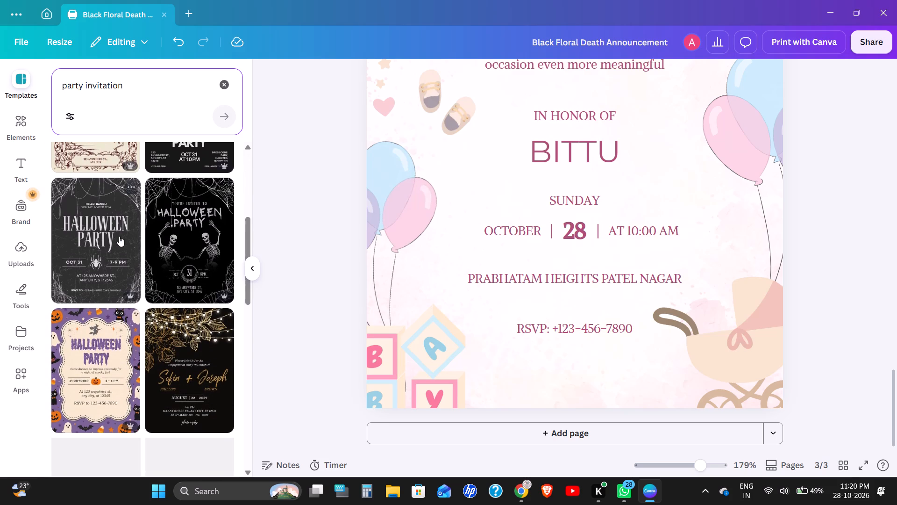
pyautogui.scroll(-3, 119, 236)
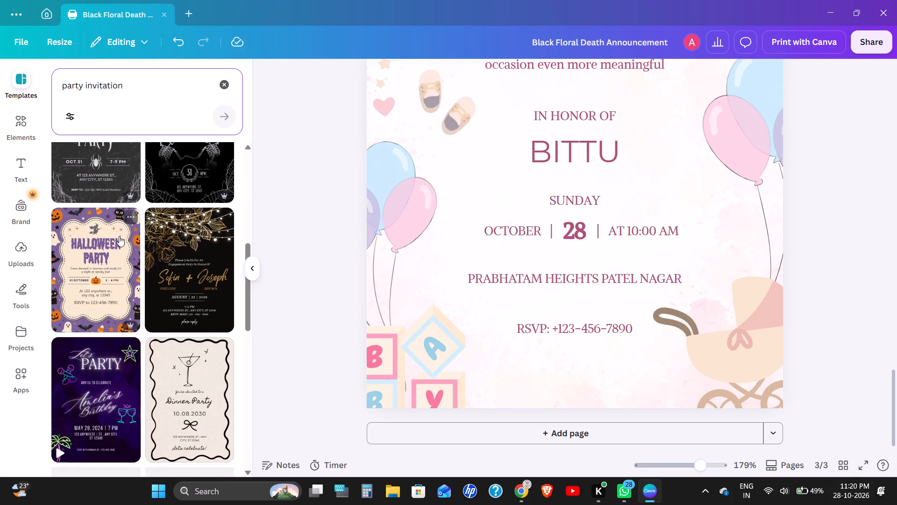
pyautogui.scroll(-2, 119, 236)
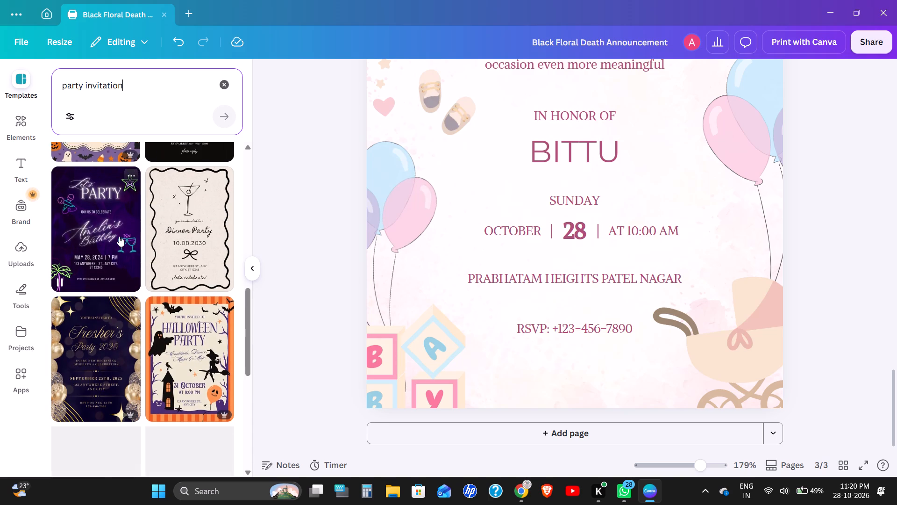
pyautogui.scroll(-1, 119, 236)
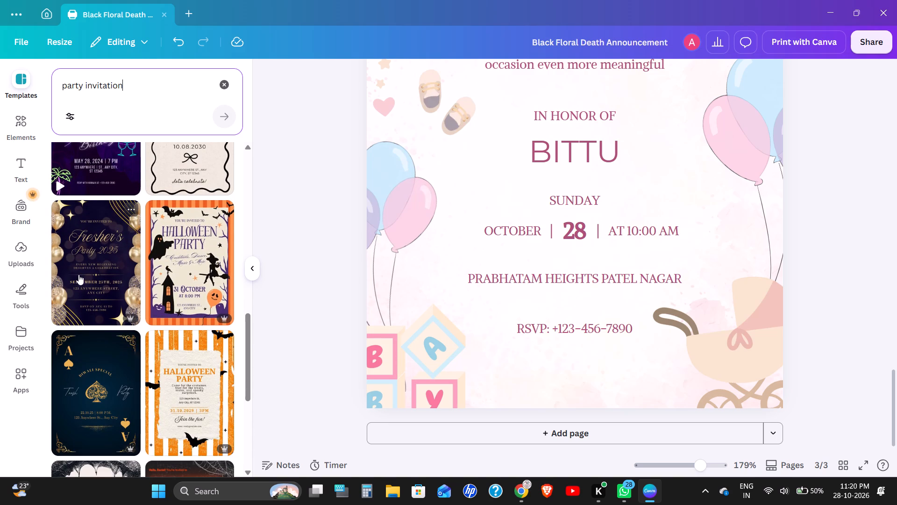
pyautogui.scroll(6, 78, 274)
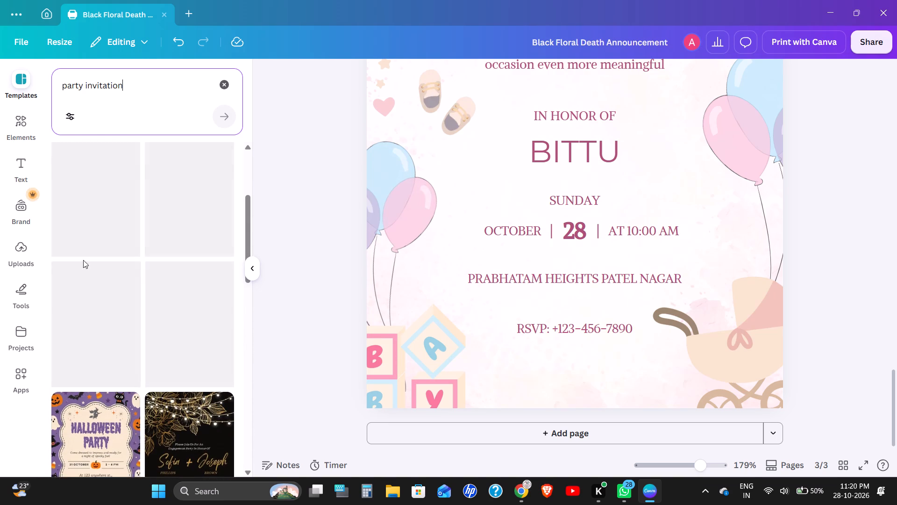
pyautogui.scroll(-4, 103, 174)
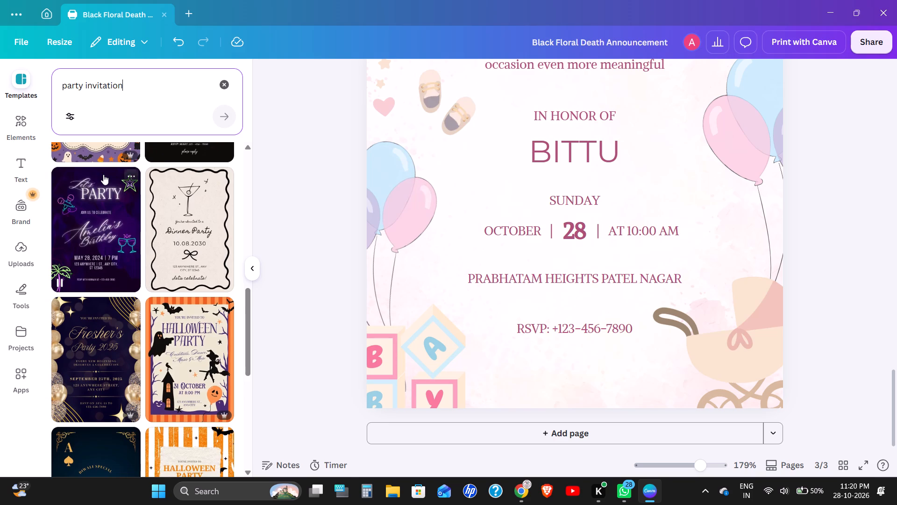
pyautogui.scroll(-3, 103, 174)
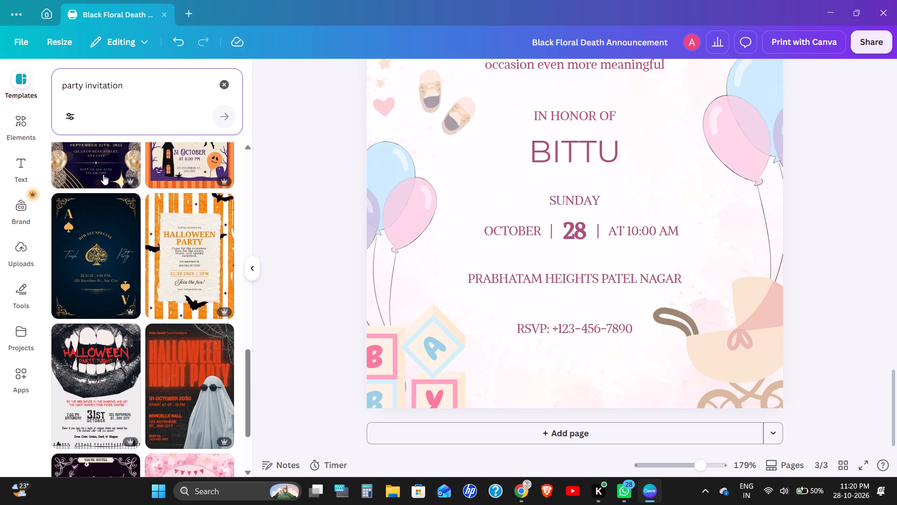
pyautogui.scroll(-3, 103, 174)
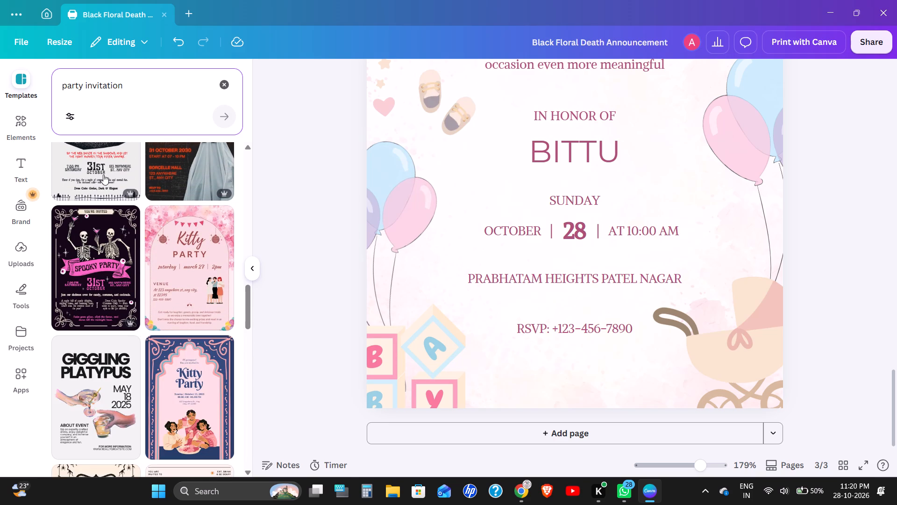
pyautogui.scroll(-2, 103, 174)
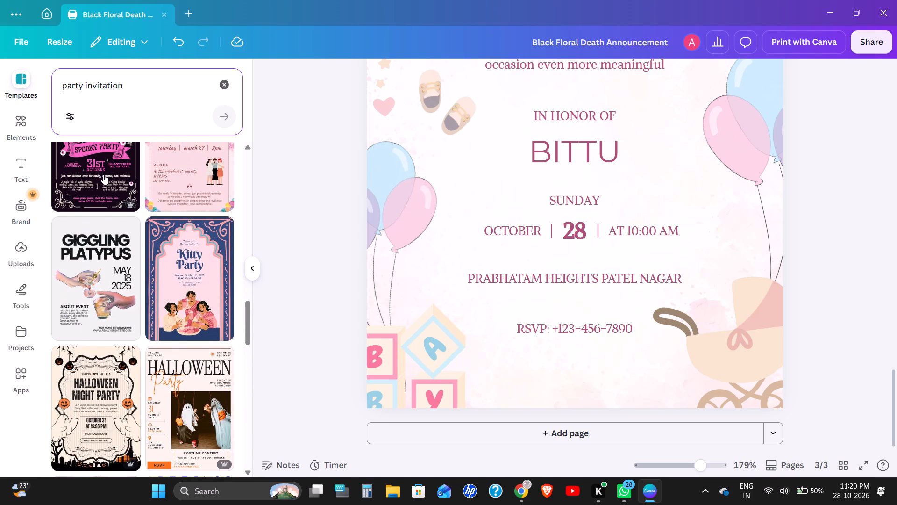
pyautogui.scroll(-2, 103, 174)
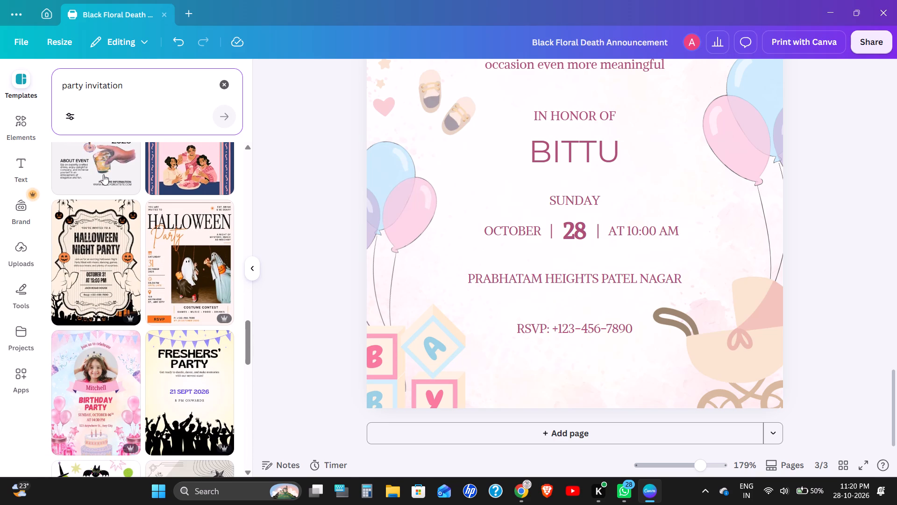
pyautogui.scroll(-2, 103, 174)
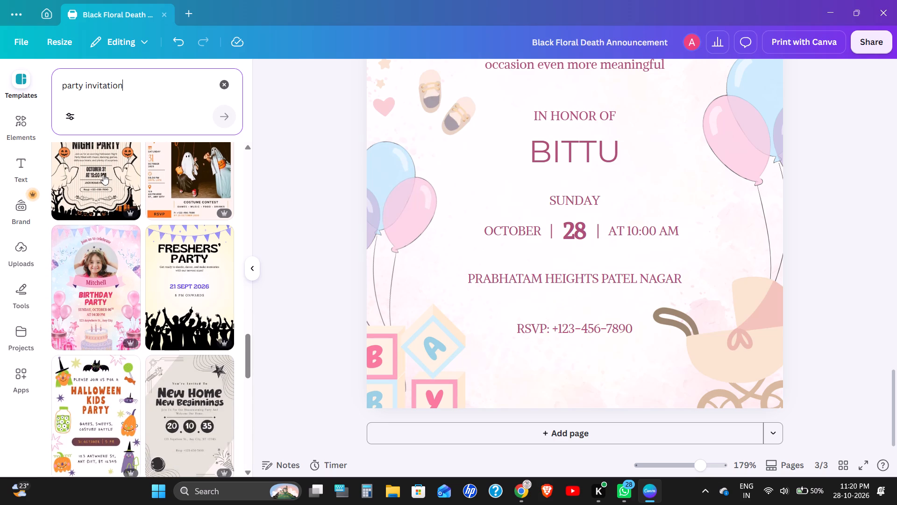
pyautogui.scroll(-1, 103, 174)
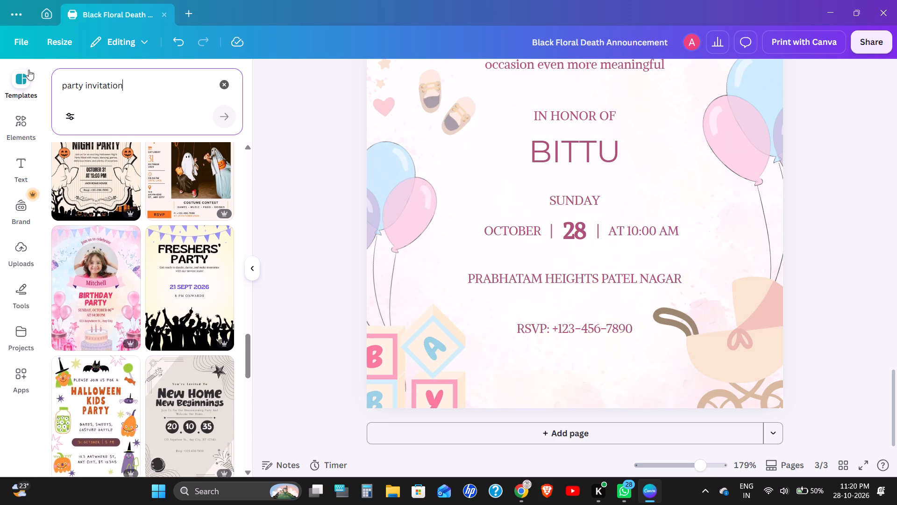
pyautogui.click(178, 281)
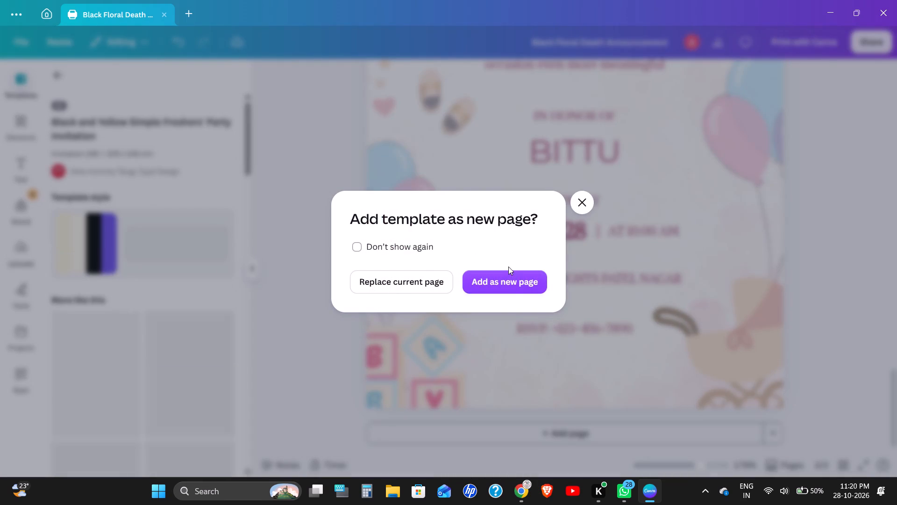
pyautogui.click(510, 287)
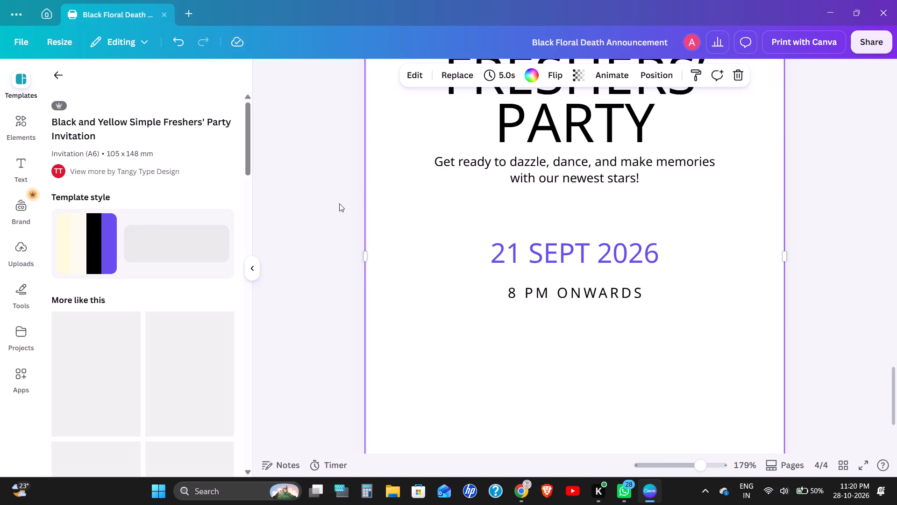
# Deselect the background and look over the new freshers' party page and the similar templates.
pyautogui.scroll(2, 536, 219)
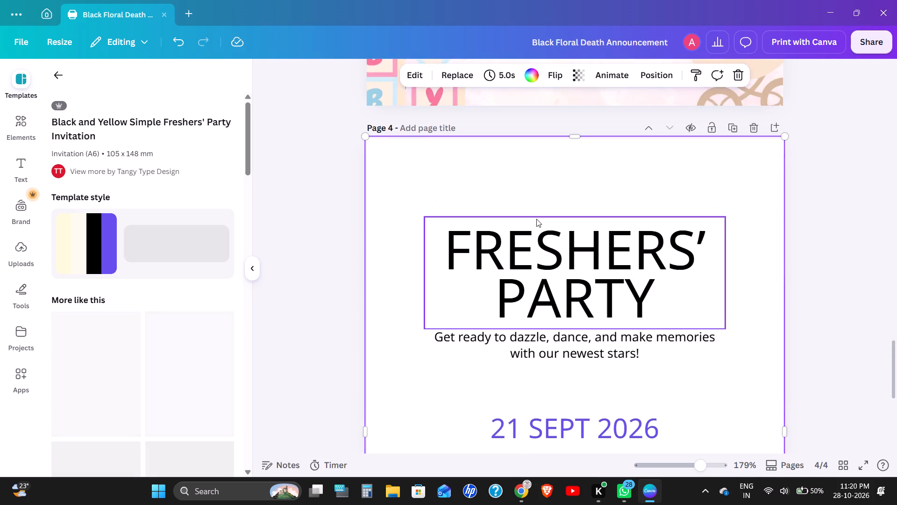
pyautogui.scroll(1, 536, 219)
pyautogui.scroll(-8, 536, 219)
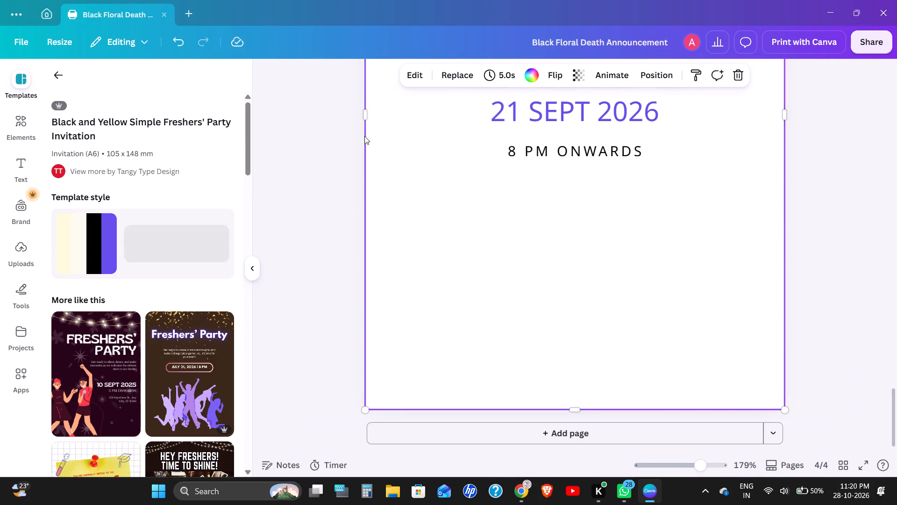
pyautogui.click(319, 154)
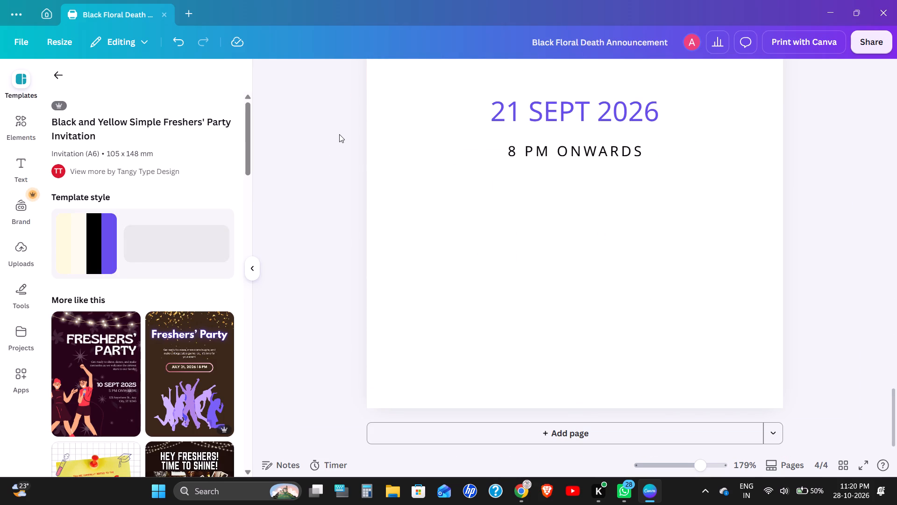
pyautogui.scroll(-1, 107, 296)
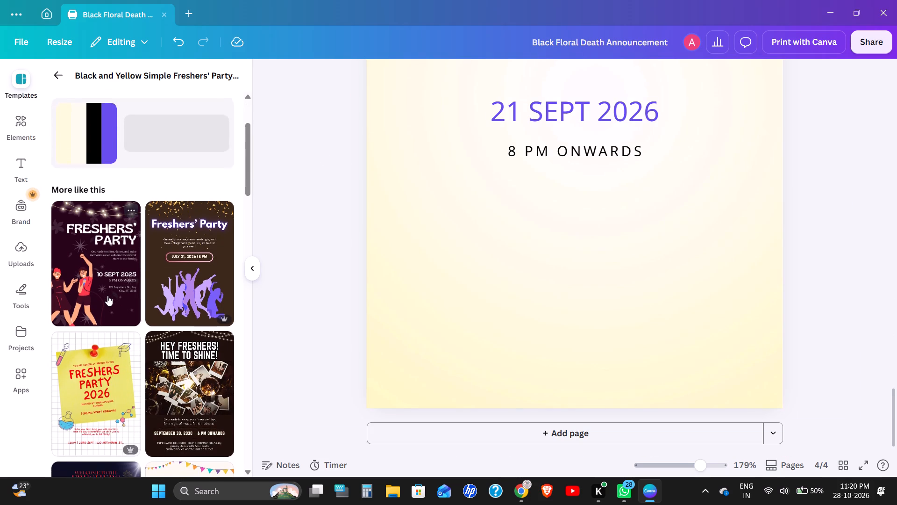
pyautogui.scroll(-1, 107, 296)
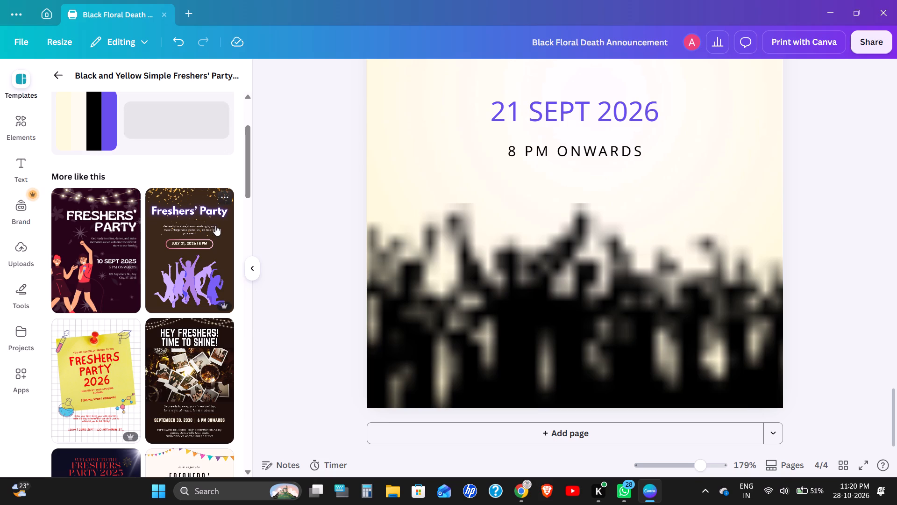
pyautogui.scroll(5, 280, 156)
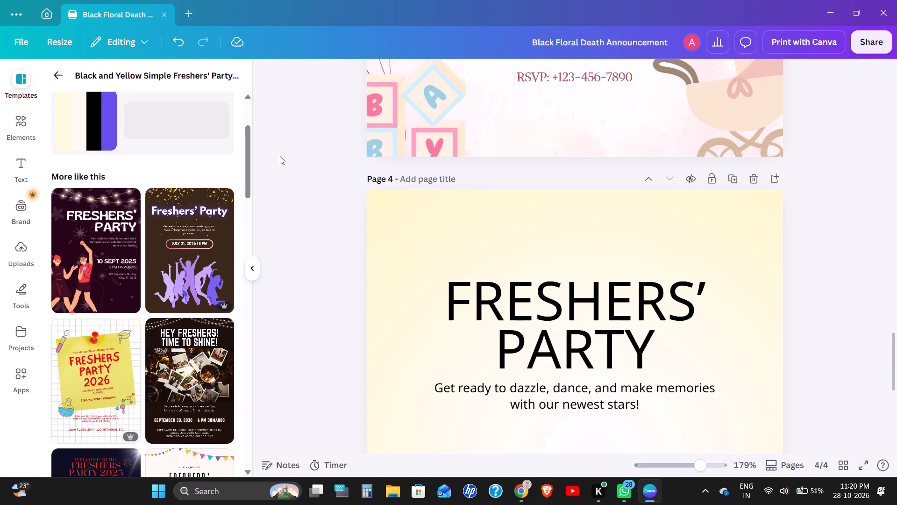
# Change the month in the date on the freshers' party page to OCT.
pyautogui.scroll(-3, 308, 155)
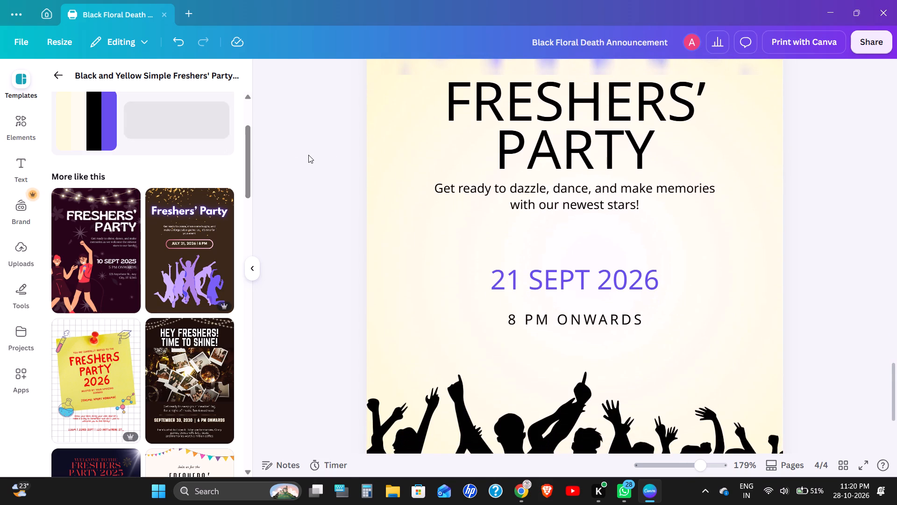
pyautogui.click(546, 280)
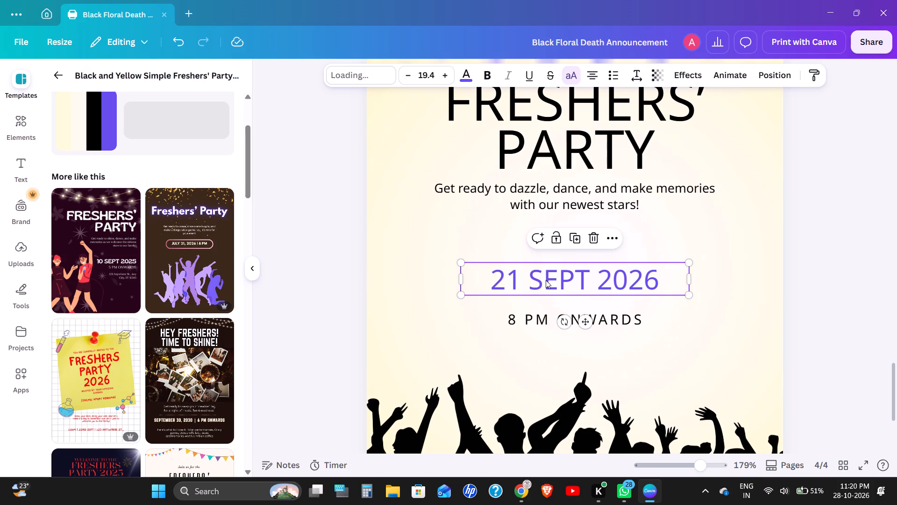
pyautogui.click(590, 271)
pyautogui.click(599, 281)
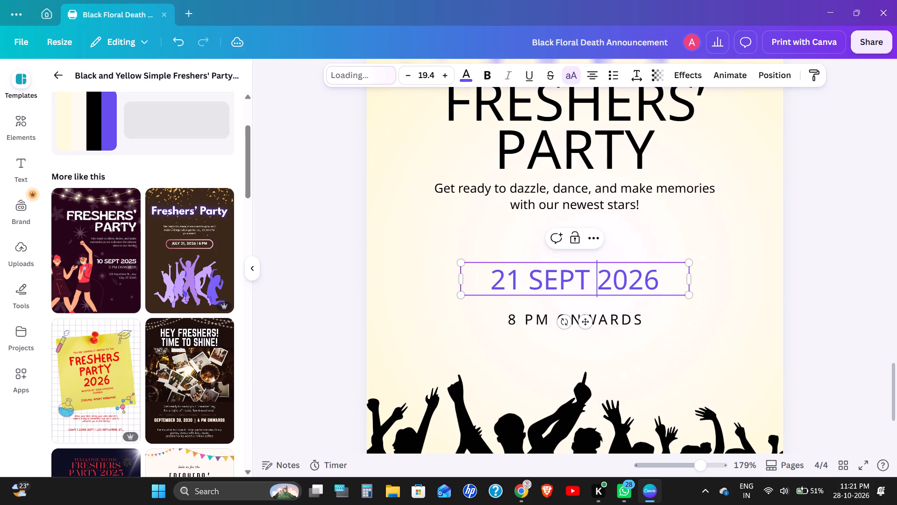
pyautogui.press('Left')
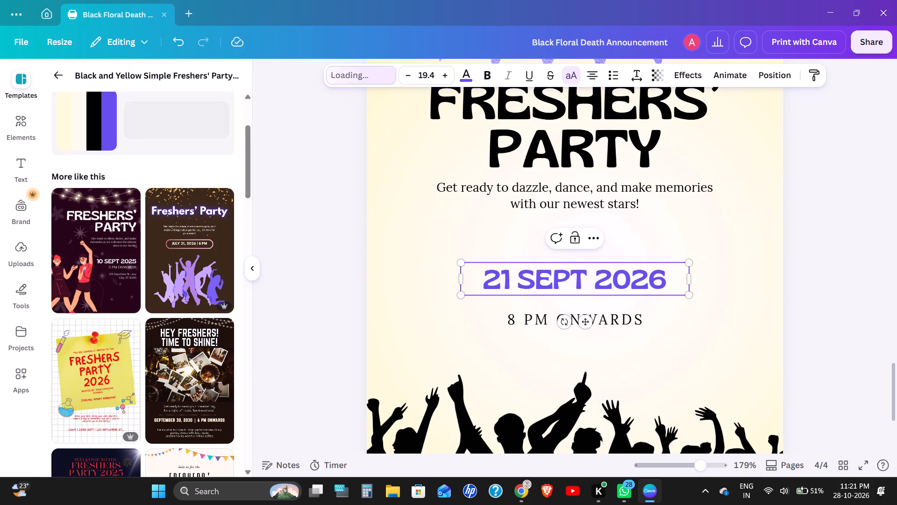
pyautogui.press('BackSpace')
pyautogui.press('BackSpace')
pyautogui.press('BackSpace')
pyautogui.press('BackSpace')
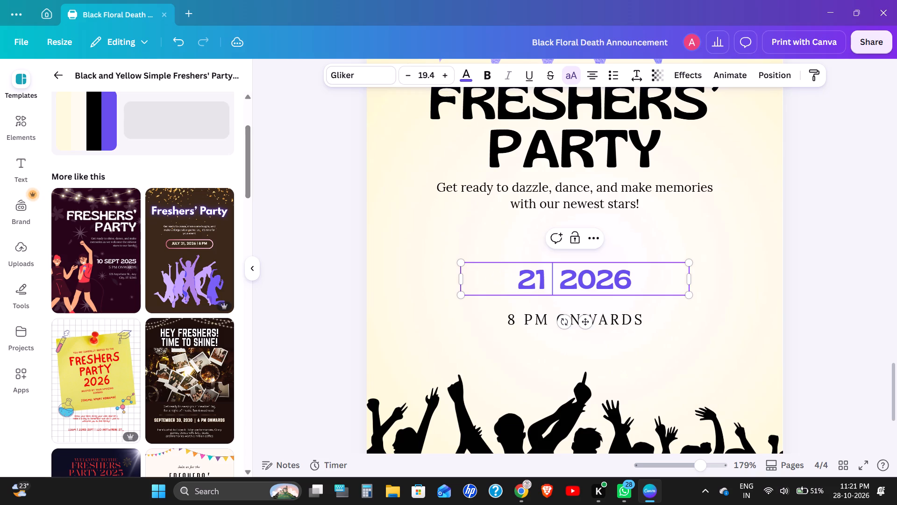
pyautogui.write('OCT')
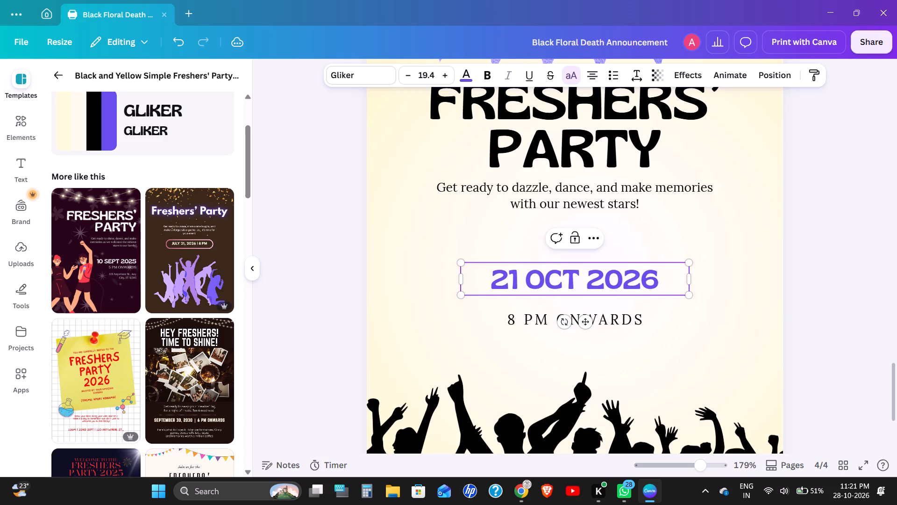
# Set the month in the freshers' party date to NOV.
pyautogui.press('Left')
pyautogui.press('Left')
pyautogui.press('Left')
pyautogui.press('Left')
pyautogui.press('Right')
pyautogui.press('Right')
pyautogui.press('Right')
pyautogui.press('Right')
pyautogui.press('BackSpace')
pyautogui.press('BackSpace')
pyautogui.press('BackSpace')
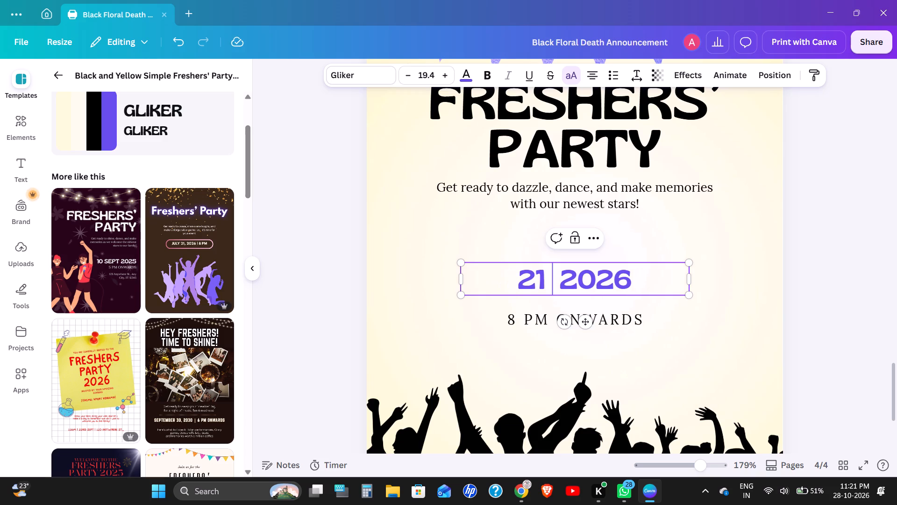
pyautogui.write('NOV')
# Set the day in the freshers' party date to 02, making it read 02 NOV 2026.
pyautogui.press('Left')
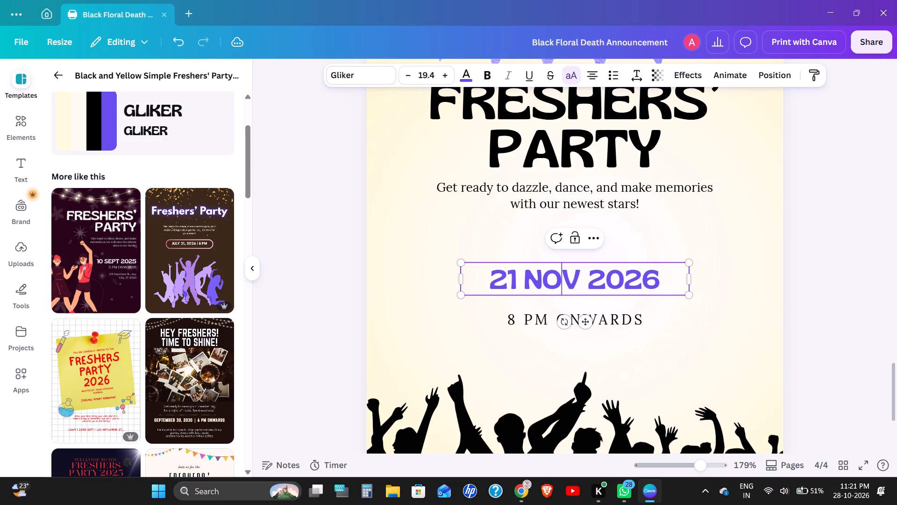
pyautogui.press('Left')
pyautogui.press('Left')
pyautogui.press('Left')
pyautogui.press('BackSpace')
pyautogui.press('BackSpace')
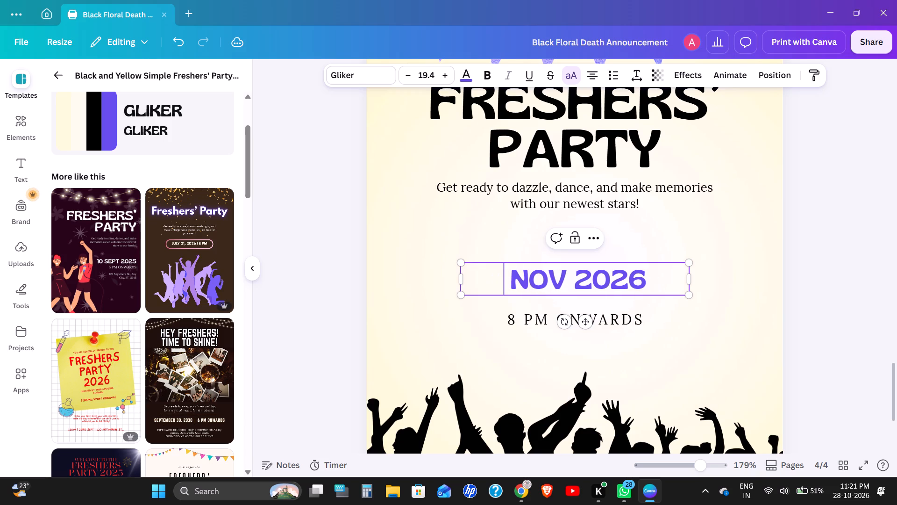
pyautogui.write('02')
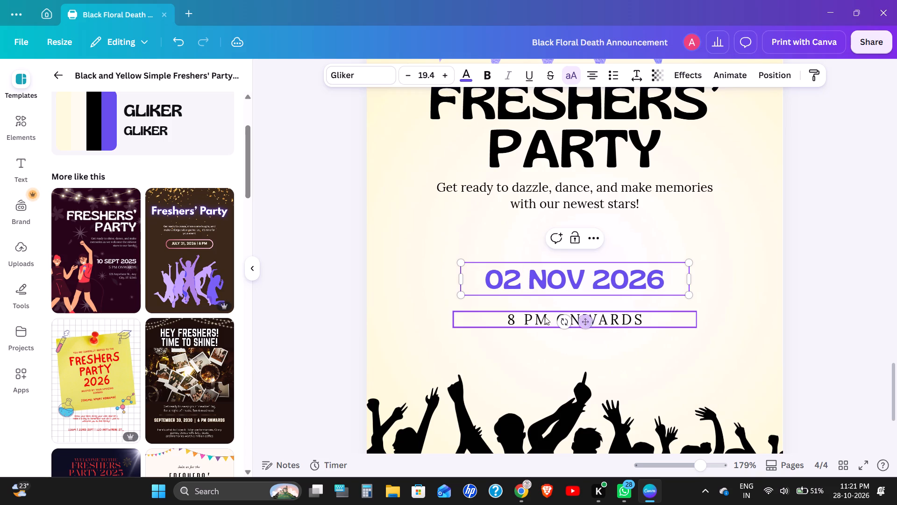
# Change the start time below the date to 10 AM, keeping the word ONWARDS.
pyautogui.click(541, 321)
pyautogui.click(547, 319)
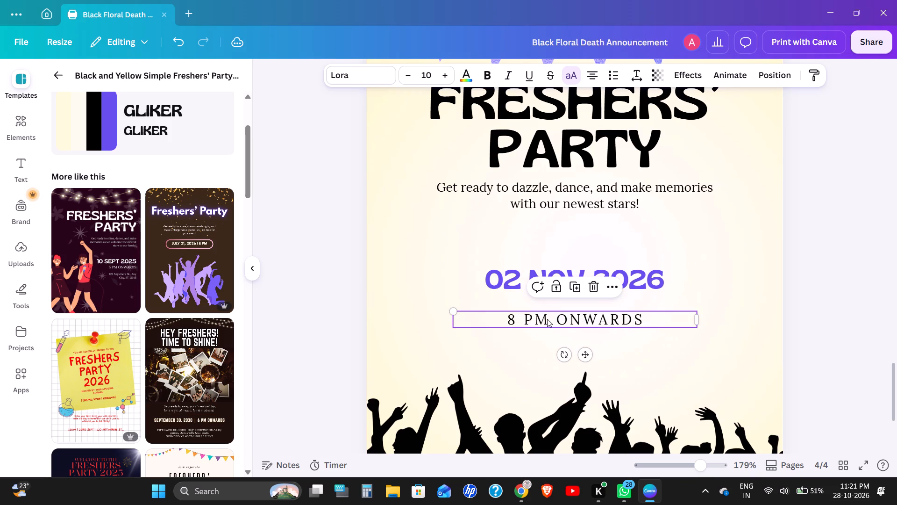
pyautogui.click(547, 319)
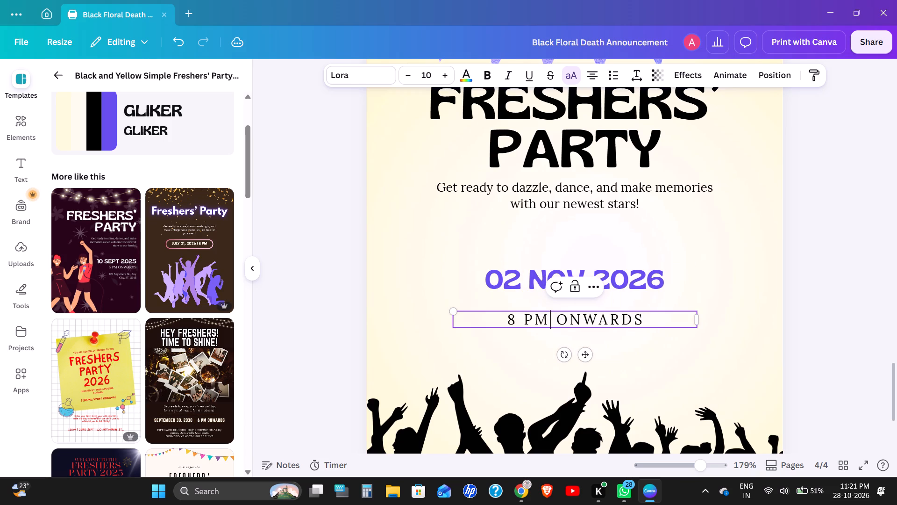
pyautogui.press('BackSpace')
pyautogui.press('BackSpace')
pyautogui.press('BackSpace')
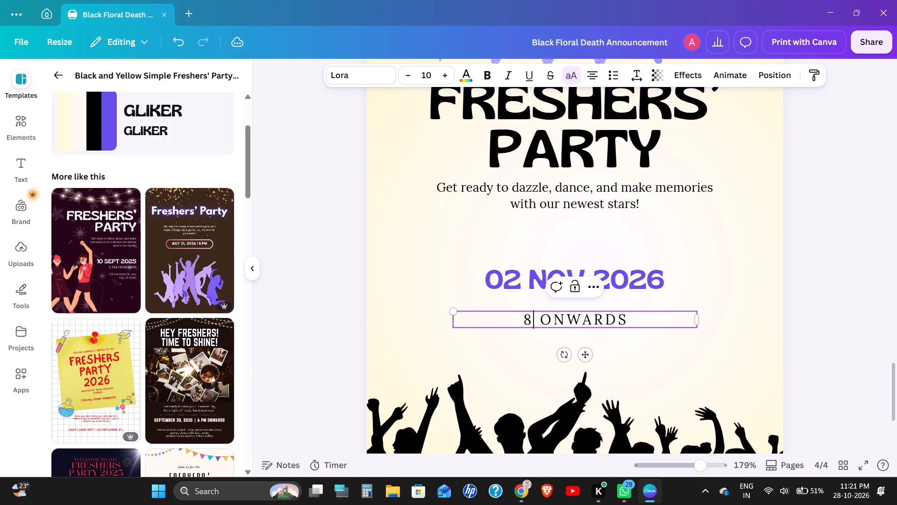
pyautogui.press('BackSpace')
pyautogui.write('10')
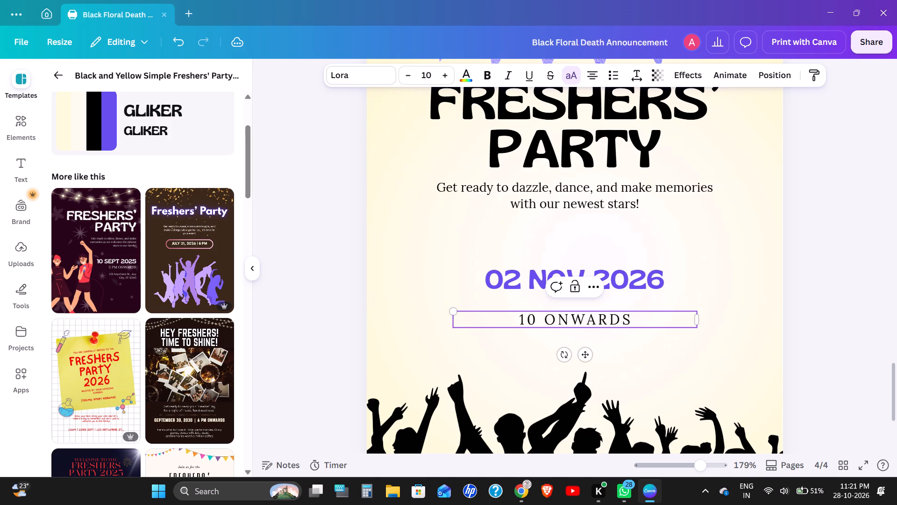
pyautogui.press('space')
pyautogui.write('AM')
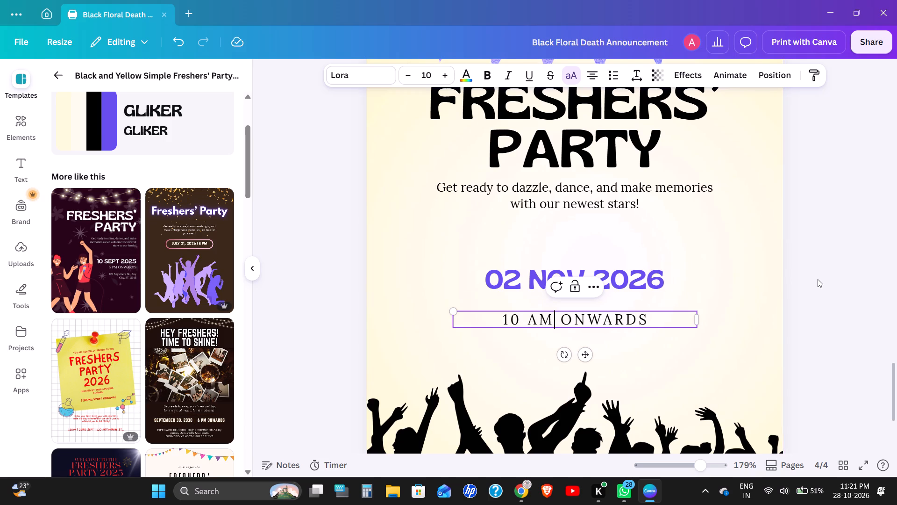
# Look over the edited freshers' party page and similar templates, returning to the party invitation search results.
pyautogui.scroll(1, 819, 280)
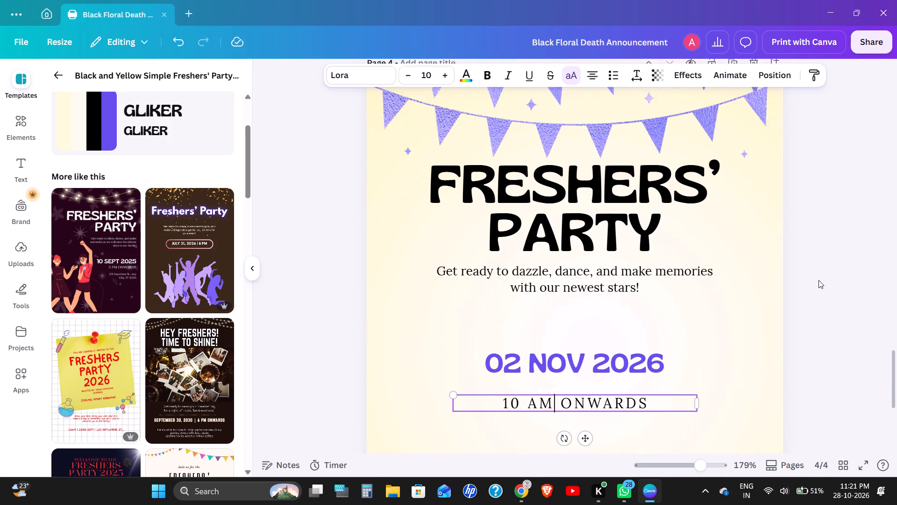
pyautogui.scroll(2, 819, 280)
pyautogui.scroll(-5, 819, 280)
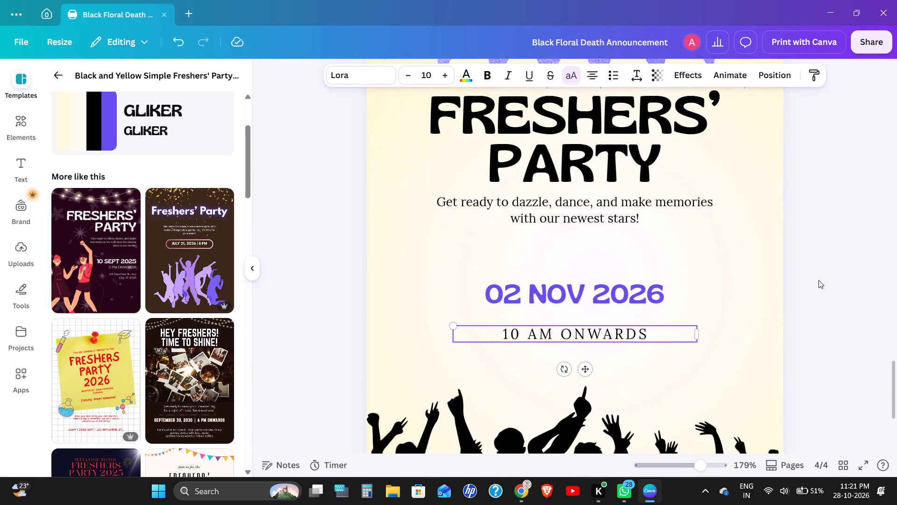
pyautogui.scroll(-1, 819, 280)
pyautogui.scroll(-2, 314, 186)
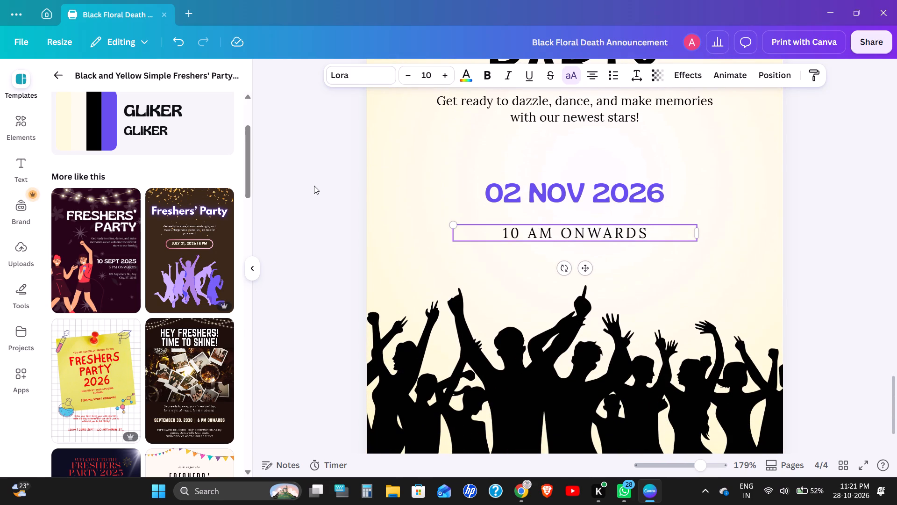
pyautogui.scroll(-5, 134, 283)
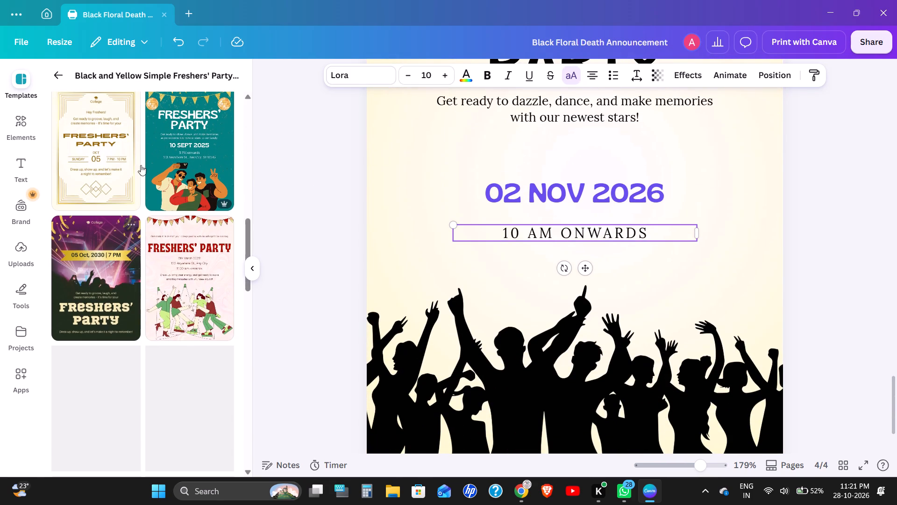
pyautogui.click(64, 70)
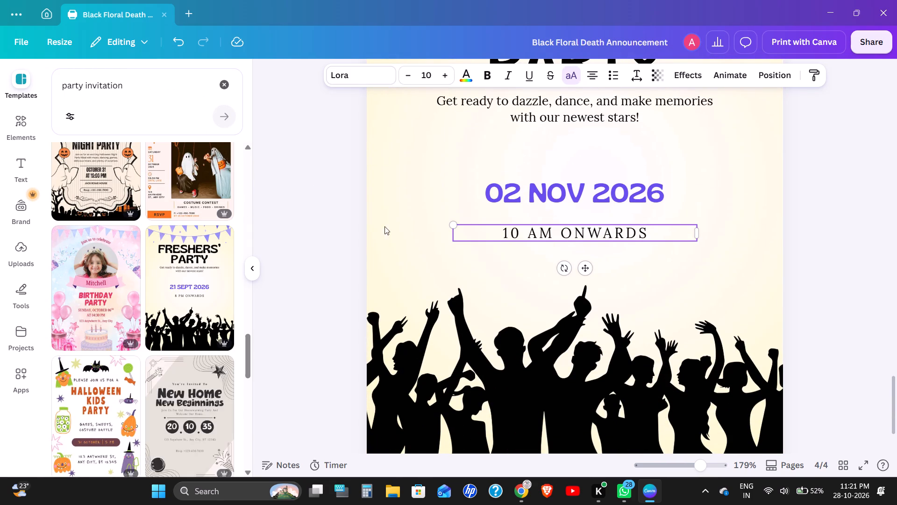
pyautogui.scroll(-3, 417, 302)
pyautogui.scroll(3, 417, 302)
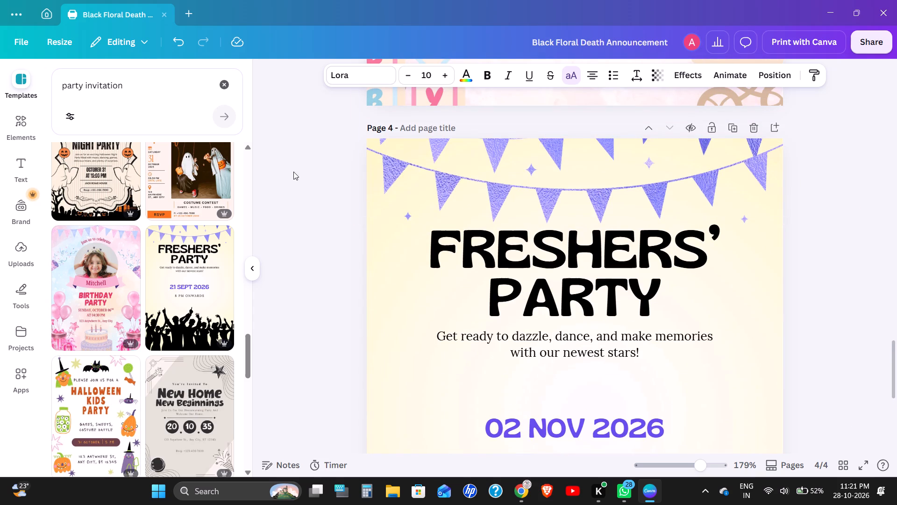
pyautogui.scroll(-2, 612, 278)
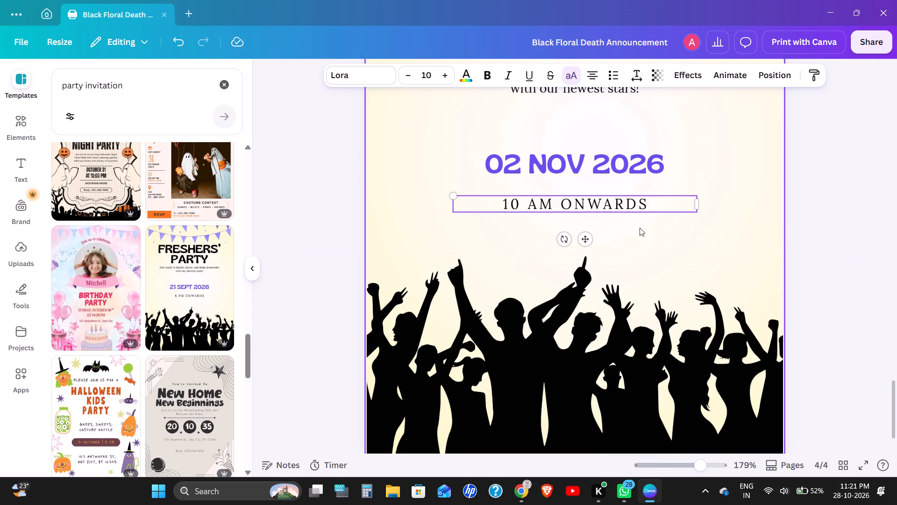
# Add the venue line "OGI AUDI" beneath "10 AM ONWARDS" in the same text box and deselect it.
pyautogui.click(653, 205)
pyautogui.press('Return')
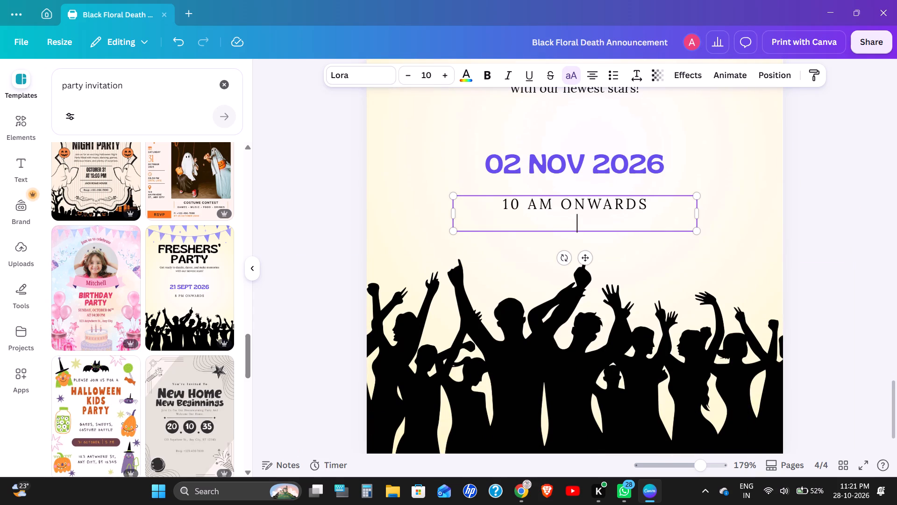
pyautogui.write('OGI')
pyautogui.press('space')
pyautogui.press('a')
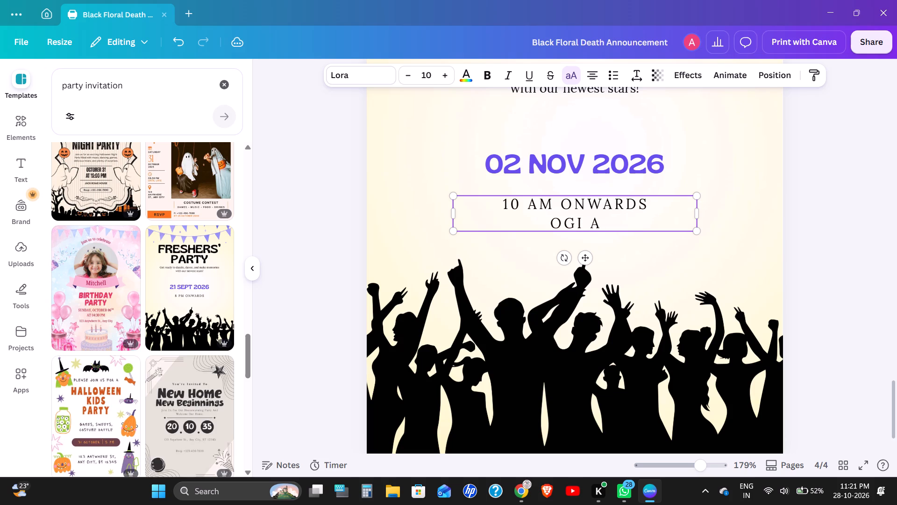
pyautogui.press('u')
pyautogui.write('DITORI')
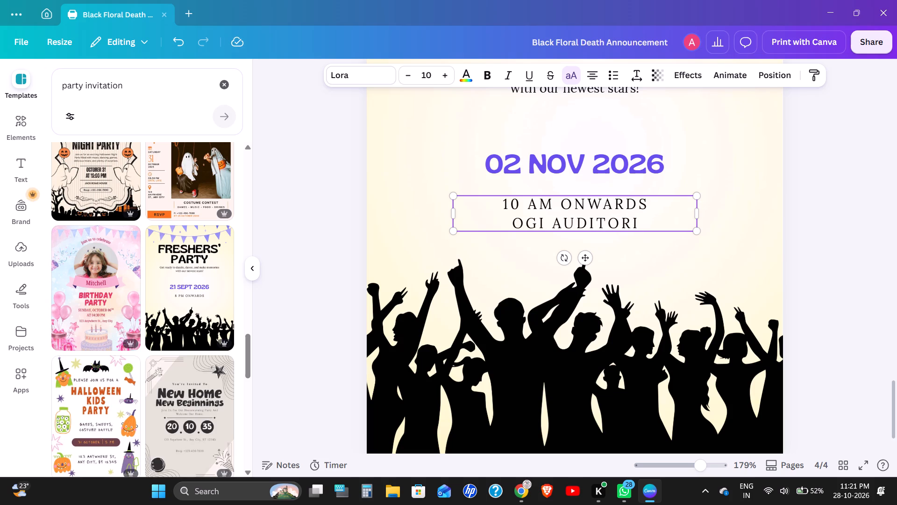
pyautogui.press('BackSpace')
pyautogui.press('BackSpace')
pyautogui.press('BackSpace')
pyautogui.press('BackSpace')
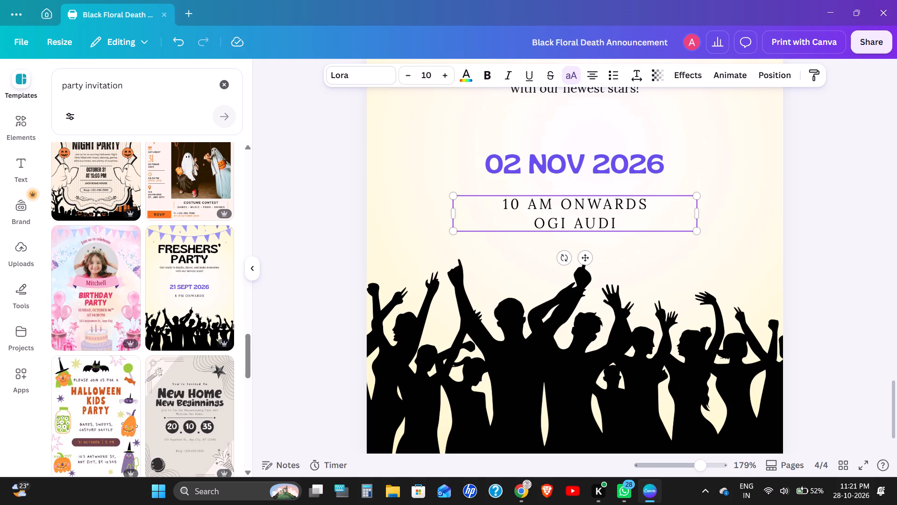
pyautogui.click(879, 205)
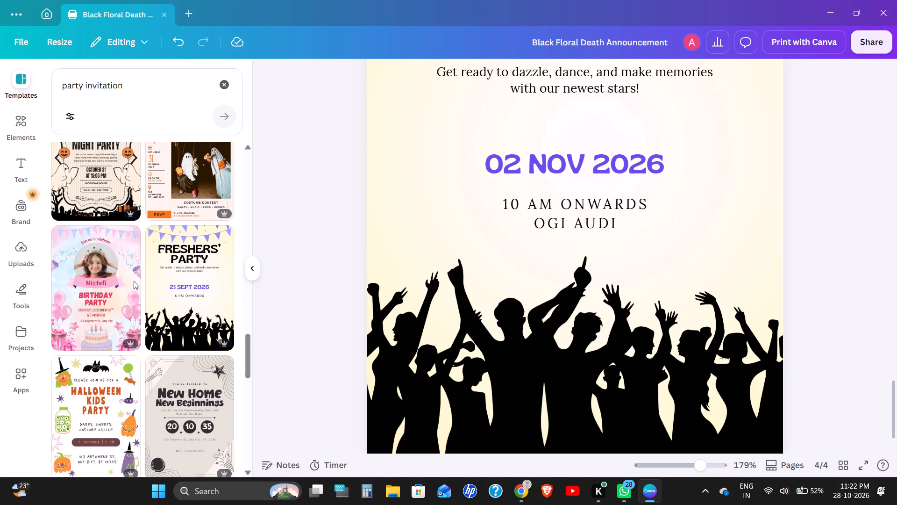
# Return to the top of the template results and search for "FLAT party invitation".
pyautogui.scroll(3, 125, 306)
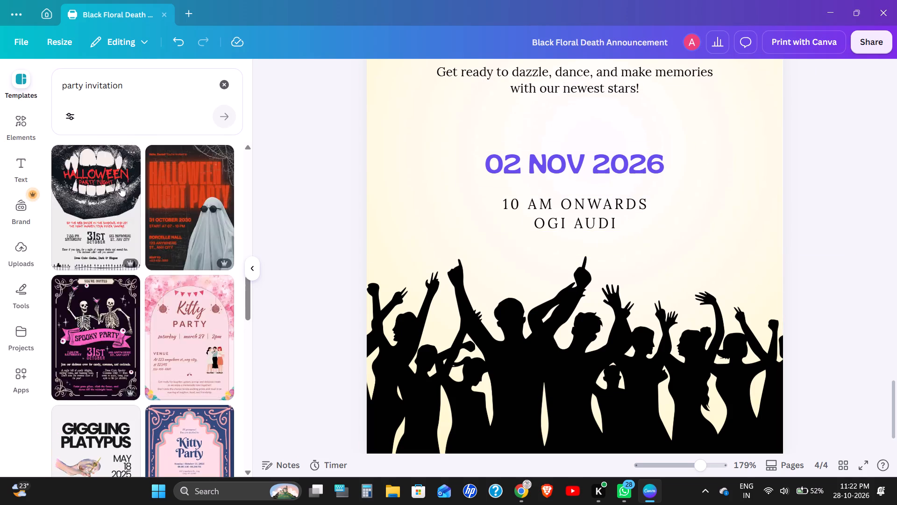
pyautogui.scroll(10, 121, 186)
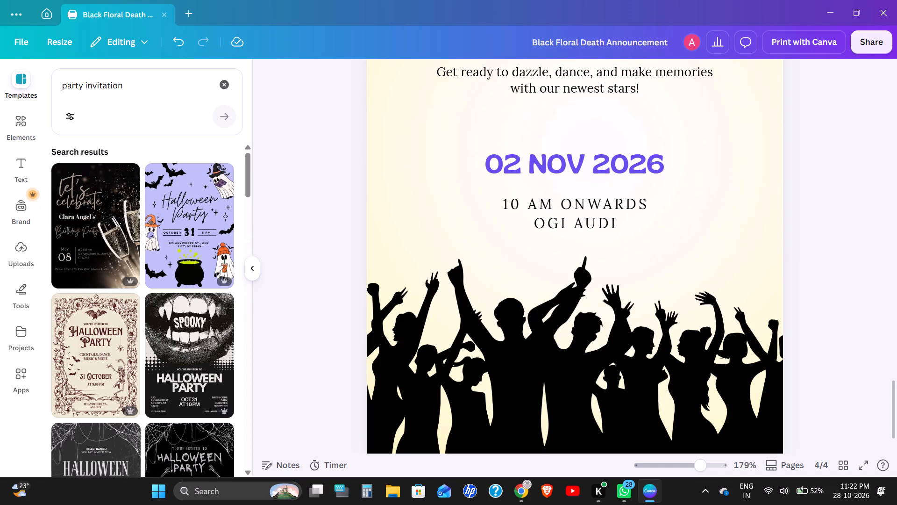
pyautogui.click(62, 86)
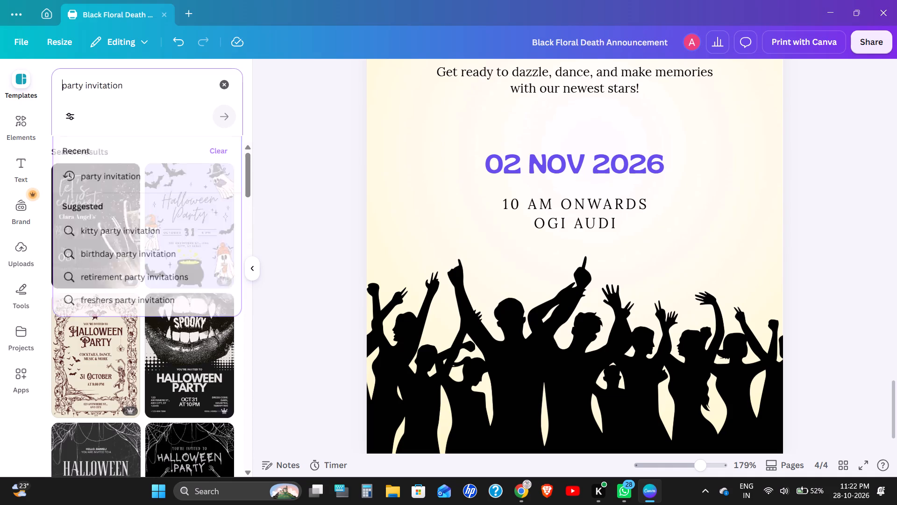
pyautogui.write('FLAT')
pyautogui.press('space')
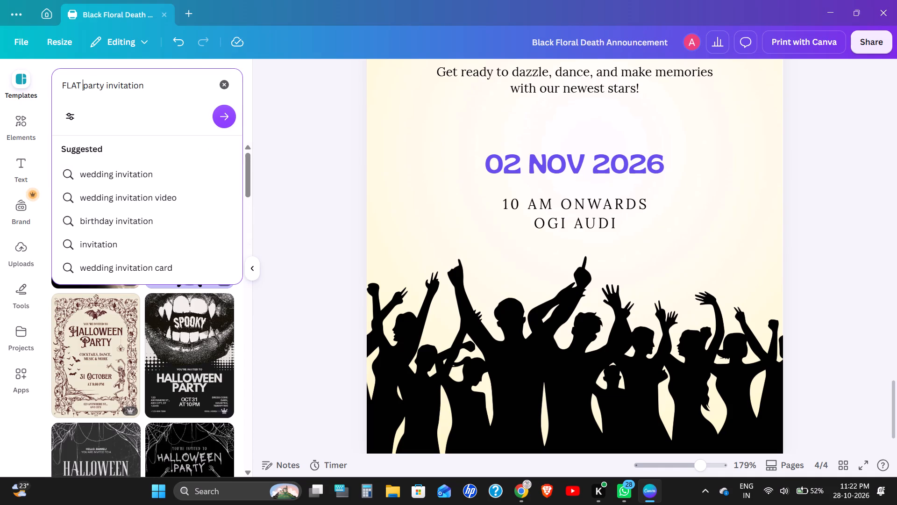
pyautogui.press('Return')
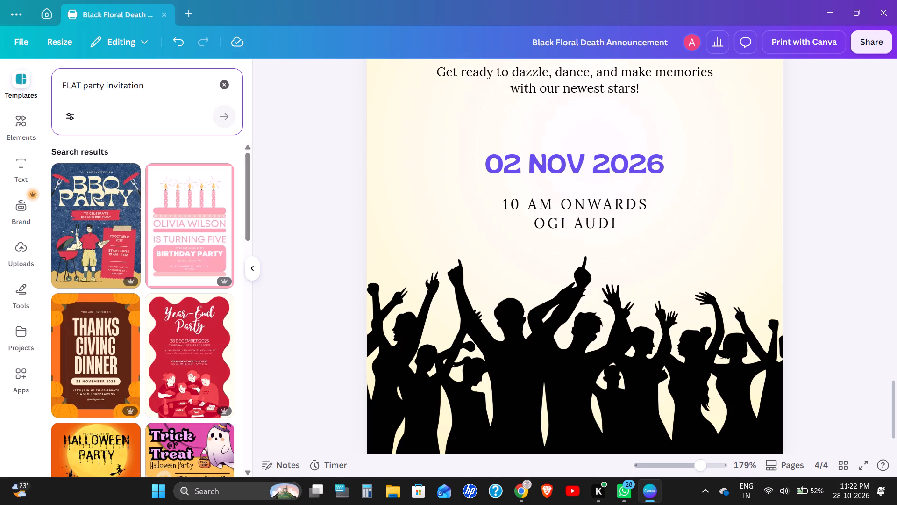
# Look through the flat party invitation results, and search the templates for "friends party invitation" instead.
pyautogui.scroll(-1, 107, 209)
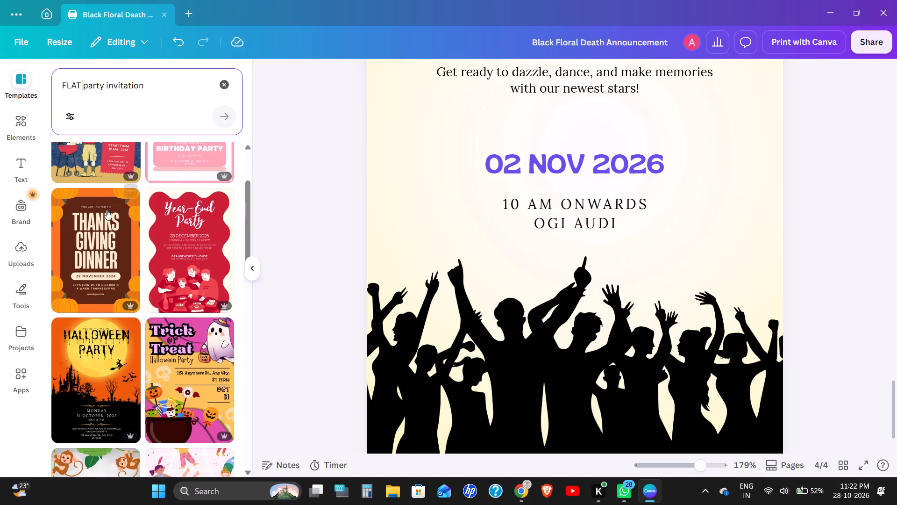
pyautogui.scroll(-2, 107, 209)
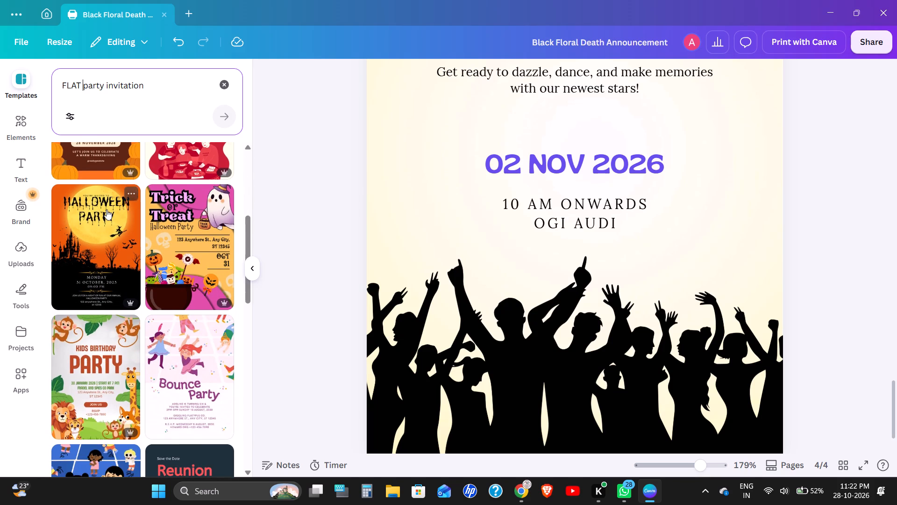
pyautogui.scroll(-1, 107, 209)
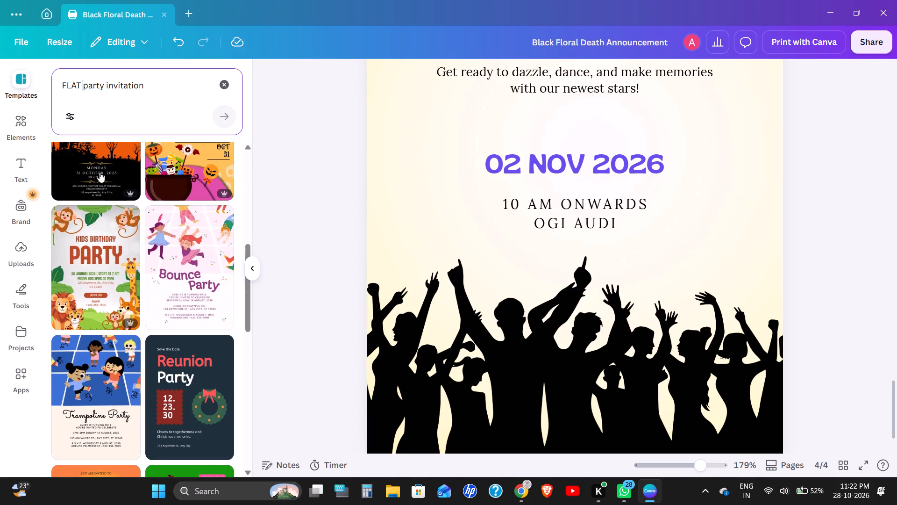
pyautogui.press('BackSpace')
pyautogui.press('BackSpace')
pyautogui.press('BackSpace')
pyautogui.press('BackSpace')
pyautogui.press('BackSpace')
pyautogui.press('BackSpace')
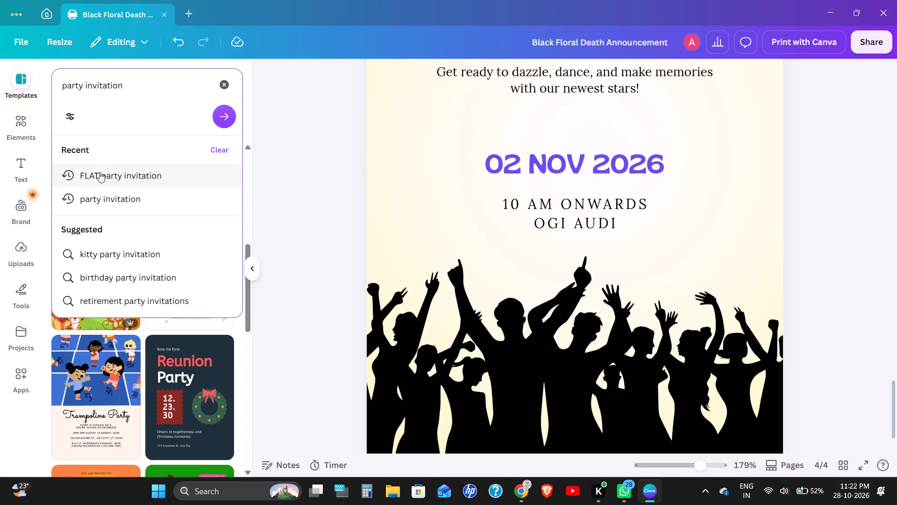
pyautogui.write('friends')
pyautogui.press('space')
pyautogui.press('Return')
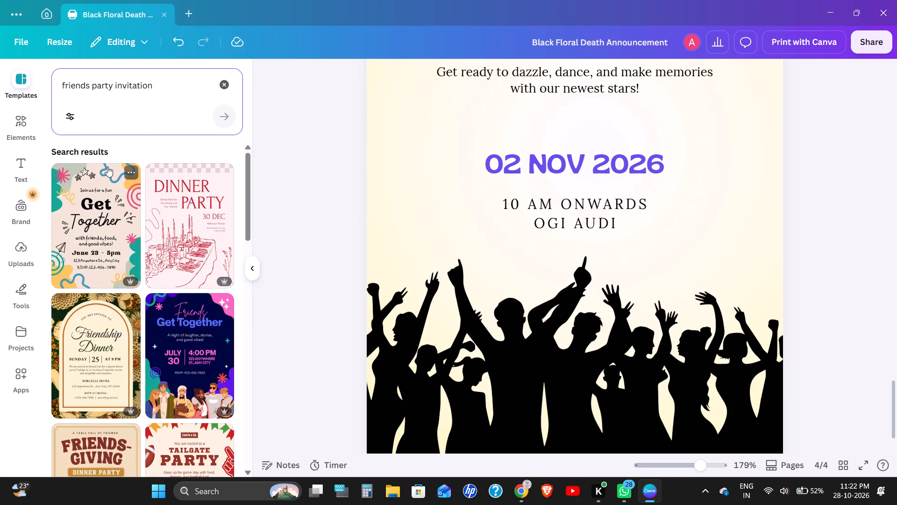
# Add the cream Friends' Year-End Party invitation template with the clinking cocktail glasses as a new page.
pyautogui.scroll(-2, 179, 289)
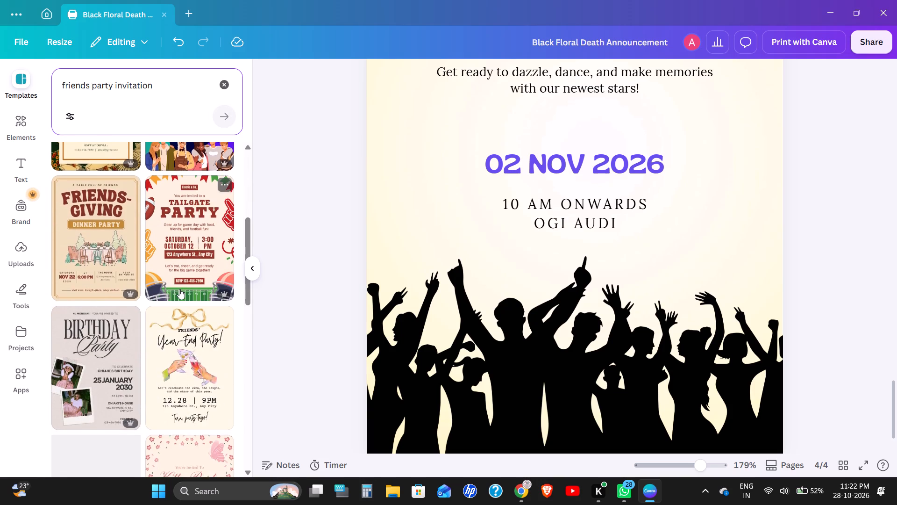
pyautogui.scroll(-3, 179, 289)
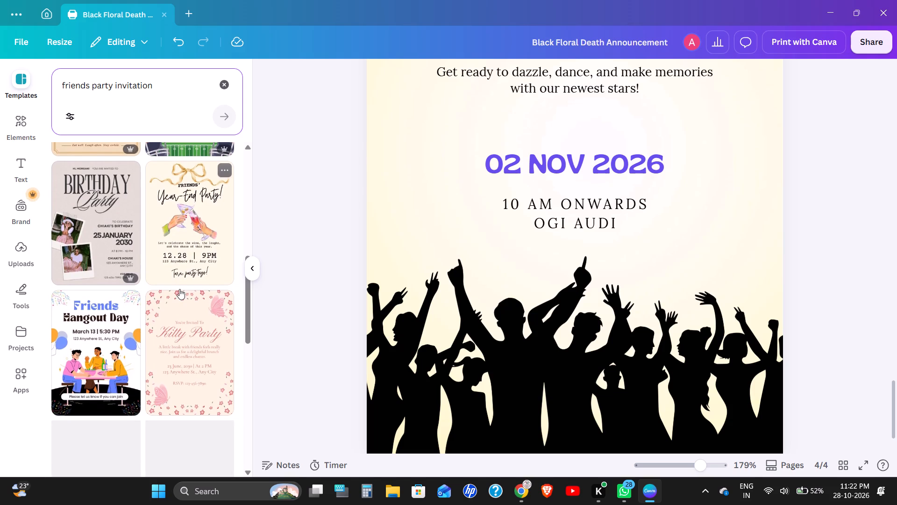
pyautogui.scroll(-2, 179, 289)
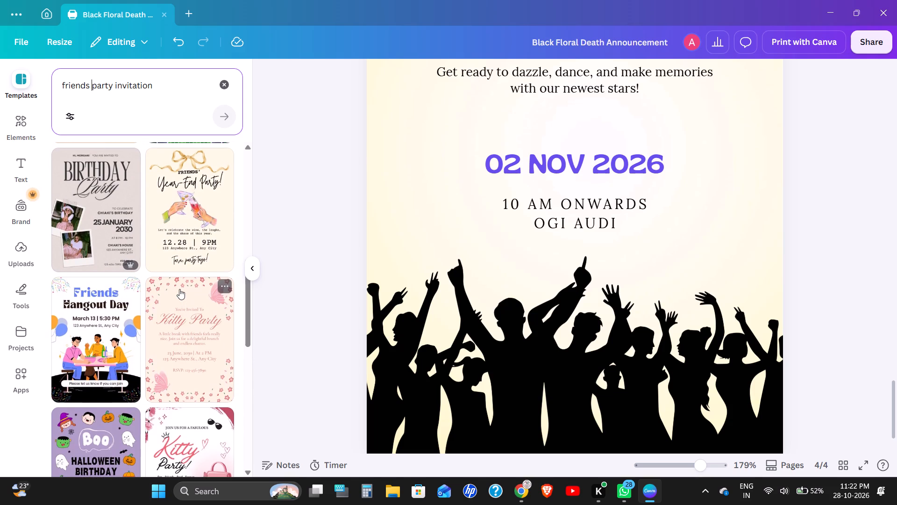
pyautogui.click(185, 203)
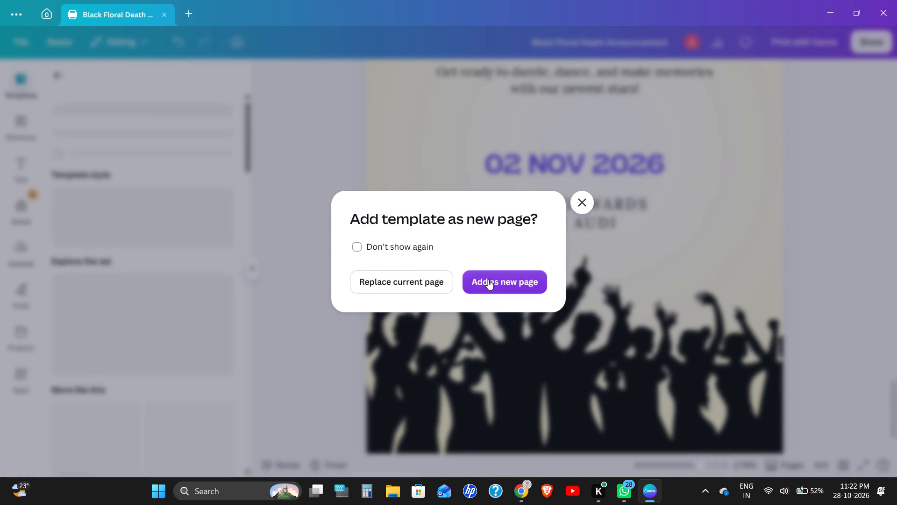
pyautogui.click(488, 280)
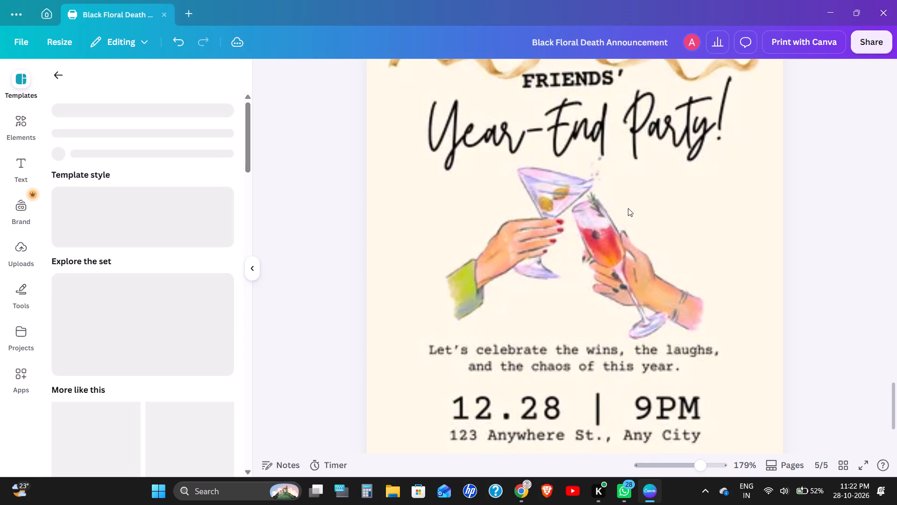
# Look over the new page and replace its design with the similar "Year-End Fun Night" template featuring two mugs.
pyautogui.scroll(2, 668, 227)
pyautogui.hscroll(-1, 668, 227)
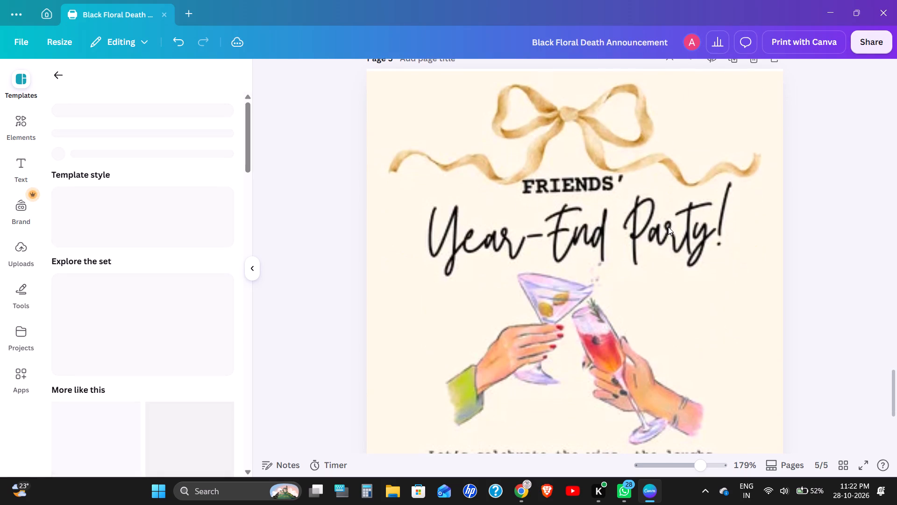
pyautogui.scroll(-1, 668, 227)
pyautogui.click(634, 210)
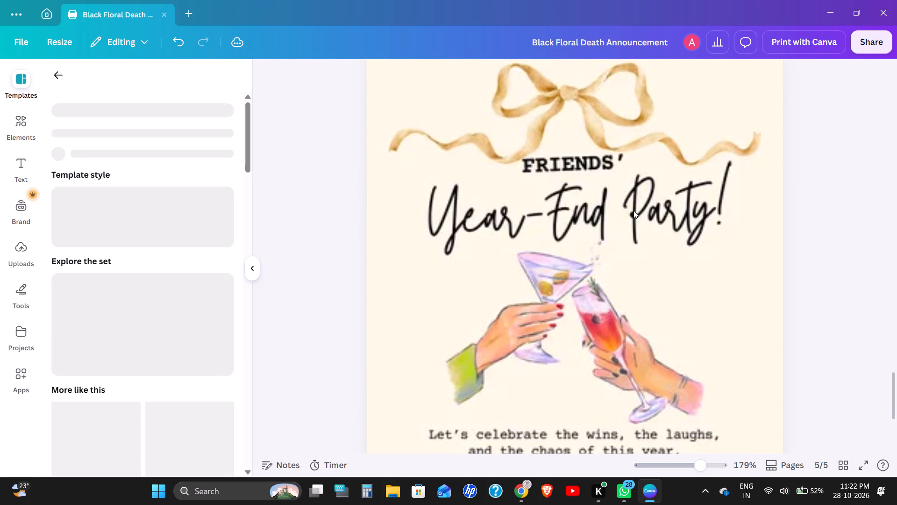
pyautogui.scroll(-2, 641, 259)
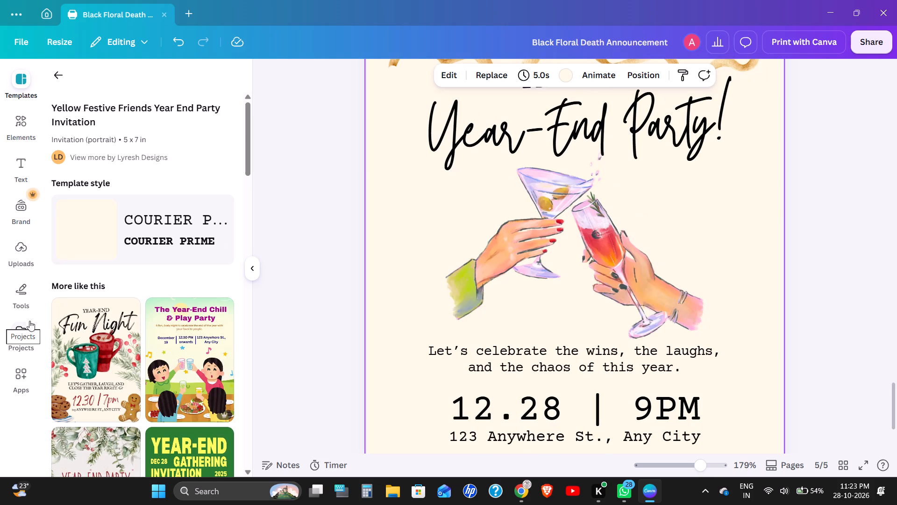
pyautogui.scroll(-1, 94, 333)
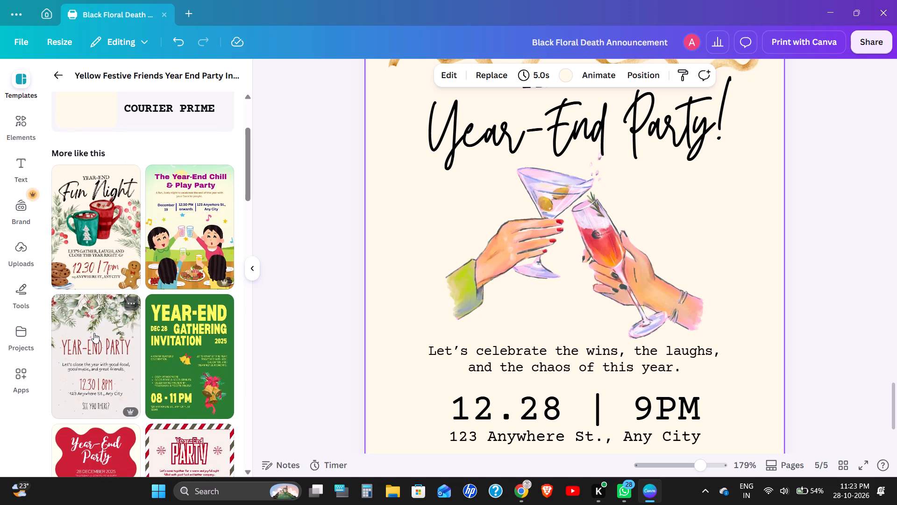
pyautogui.scroll(-1, 94, 333)
pyautogui.click(92, 229)
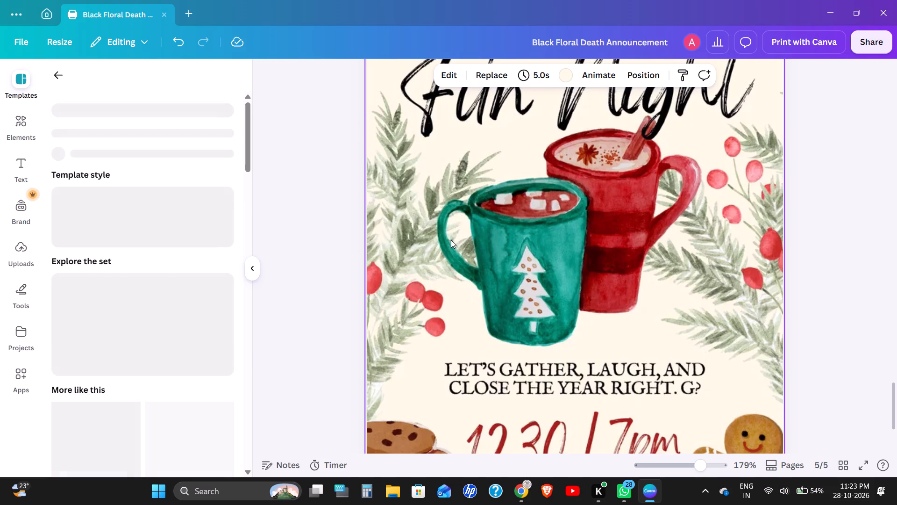
# Delete the small "YEAR-END" text above the "Fun Night" title on page 5.
pyautogui.scroll(3, 451, 240)
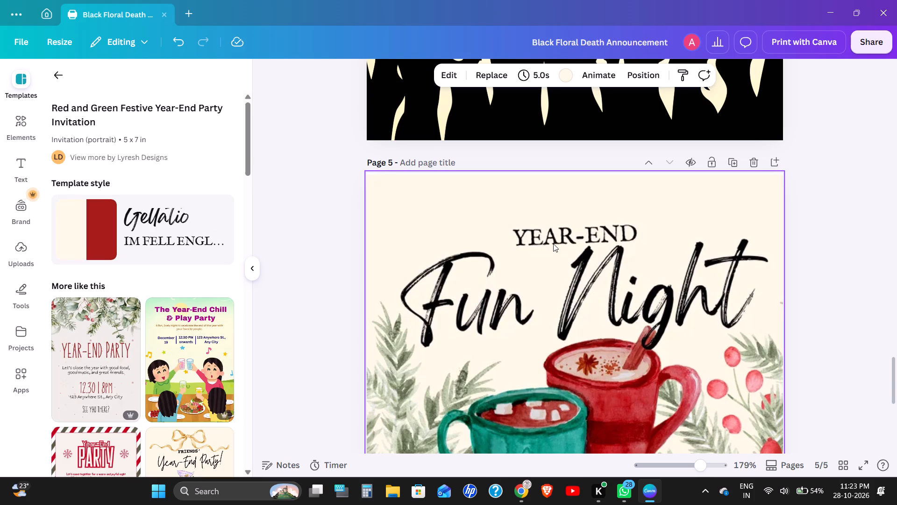
pyautogui.scroll(1, 594, 230)
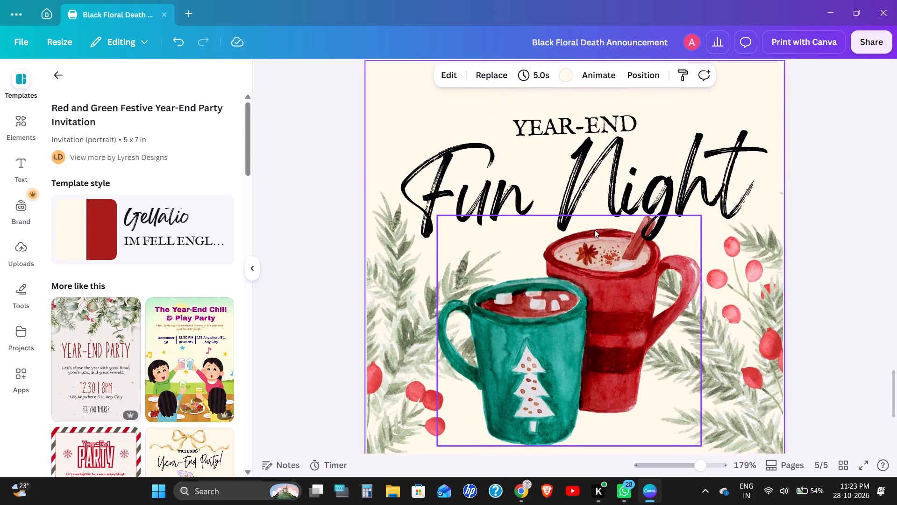
pyautogui.scroll(1, 594, 230)
pyautogui.click(572, 130)
pyautogui.press('Delete')
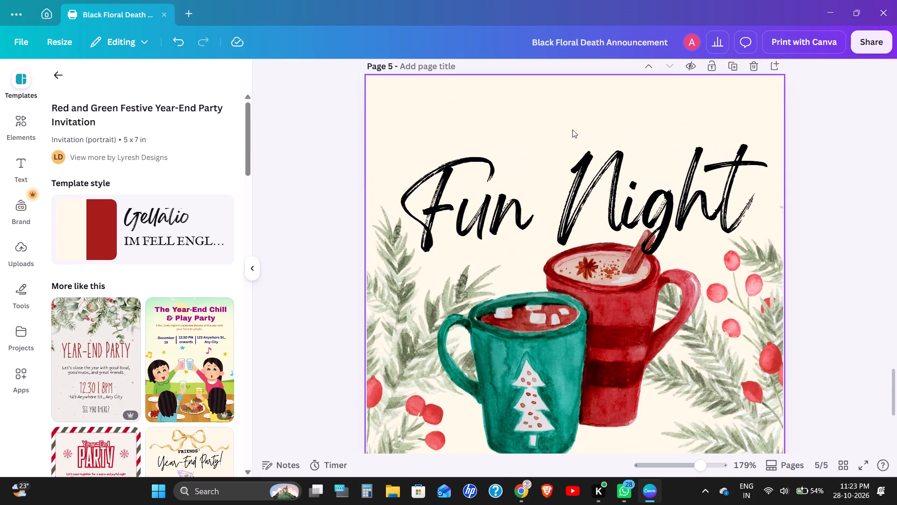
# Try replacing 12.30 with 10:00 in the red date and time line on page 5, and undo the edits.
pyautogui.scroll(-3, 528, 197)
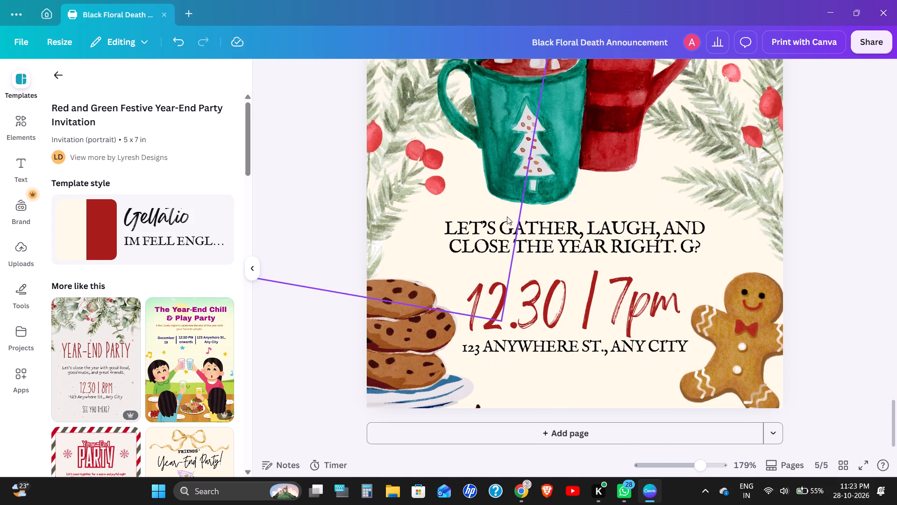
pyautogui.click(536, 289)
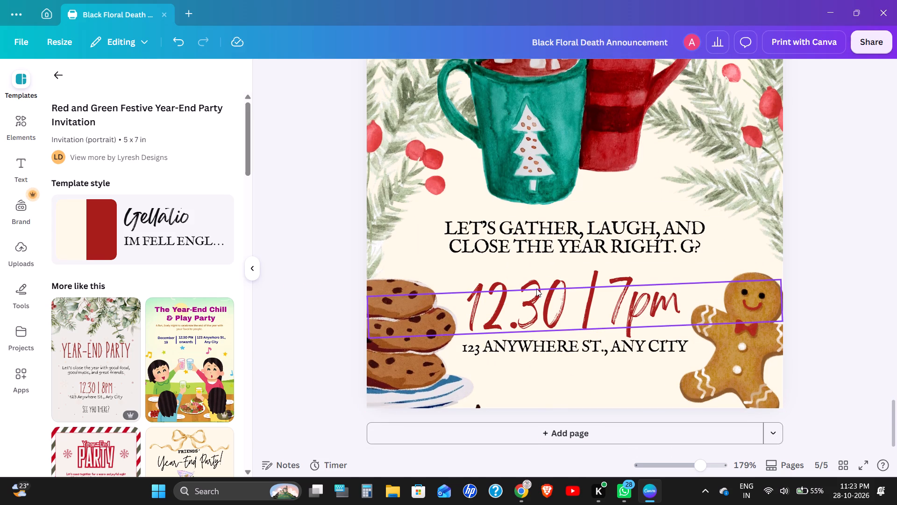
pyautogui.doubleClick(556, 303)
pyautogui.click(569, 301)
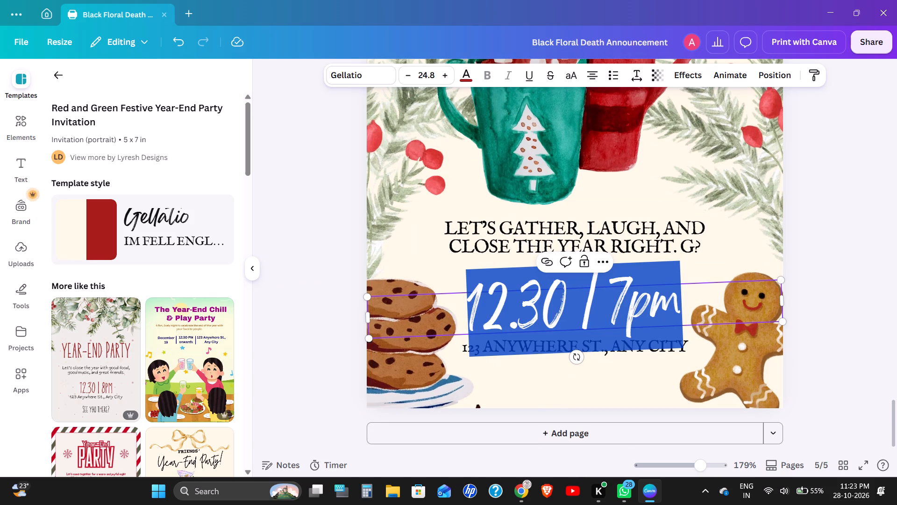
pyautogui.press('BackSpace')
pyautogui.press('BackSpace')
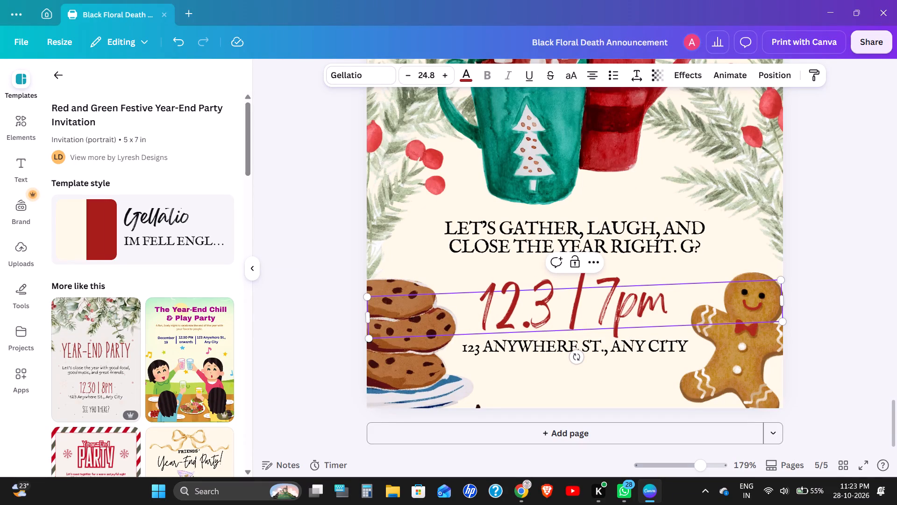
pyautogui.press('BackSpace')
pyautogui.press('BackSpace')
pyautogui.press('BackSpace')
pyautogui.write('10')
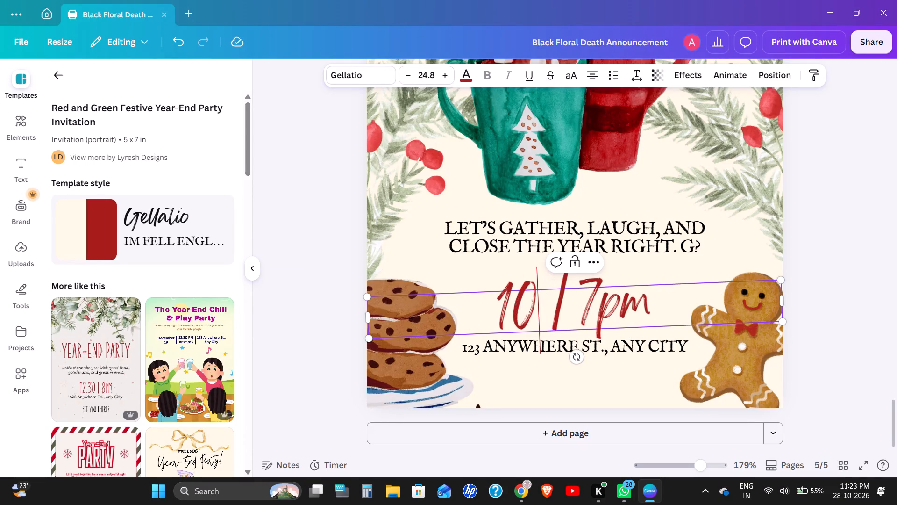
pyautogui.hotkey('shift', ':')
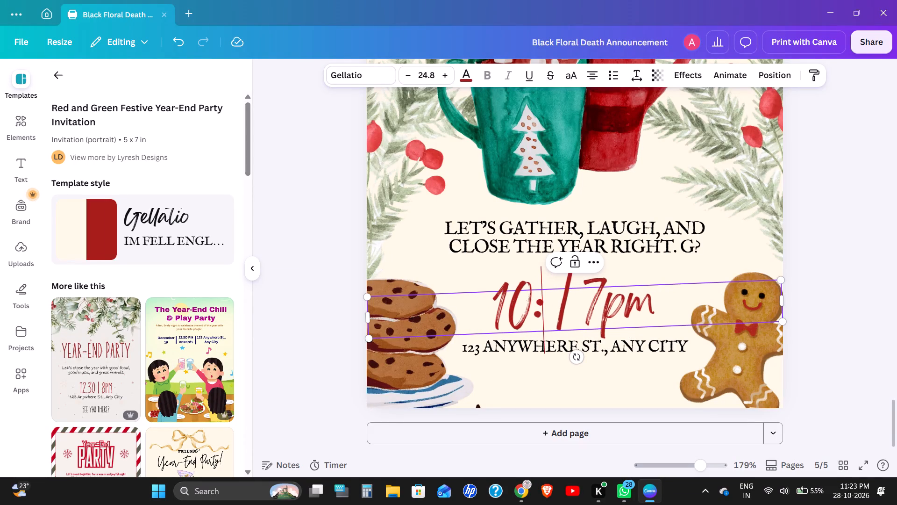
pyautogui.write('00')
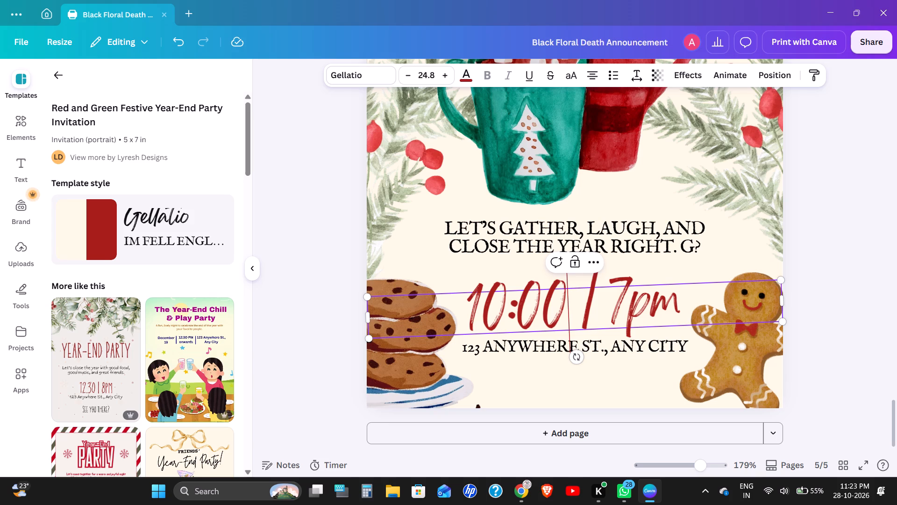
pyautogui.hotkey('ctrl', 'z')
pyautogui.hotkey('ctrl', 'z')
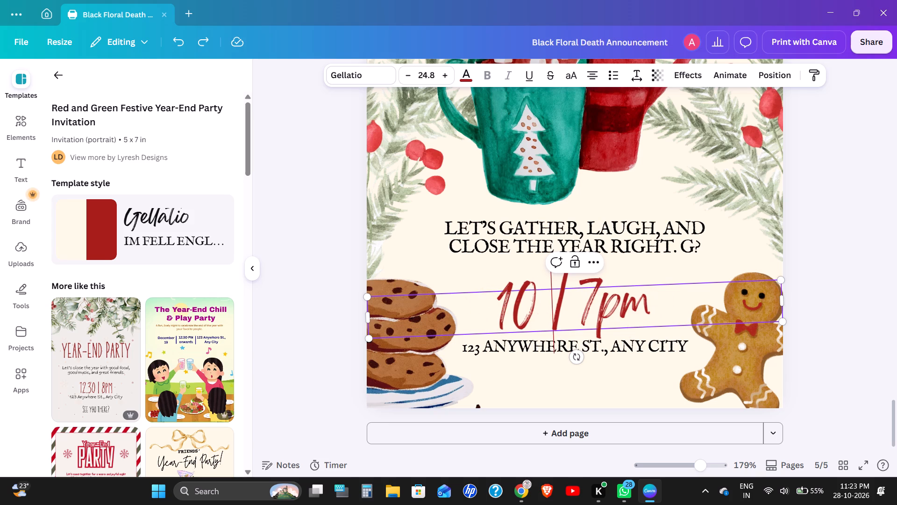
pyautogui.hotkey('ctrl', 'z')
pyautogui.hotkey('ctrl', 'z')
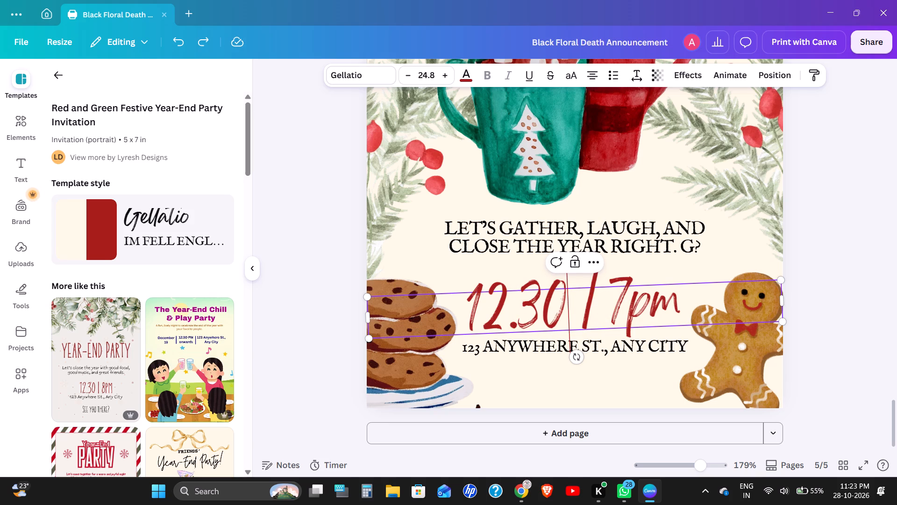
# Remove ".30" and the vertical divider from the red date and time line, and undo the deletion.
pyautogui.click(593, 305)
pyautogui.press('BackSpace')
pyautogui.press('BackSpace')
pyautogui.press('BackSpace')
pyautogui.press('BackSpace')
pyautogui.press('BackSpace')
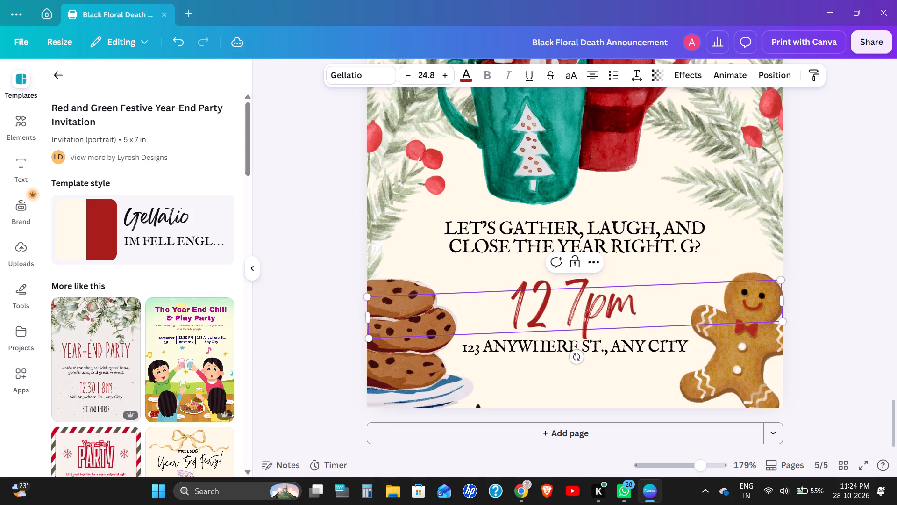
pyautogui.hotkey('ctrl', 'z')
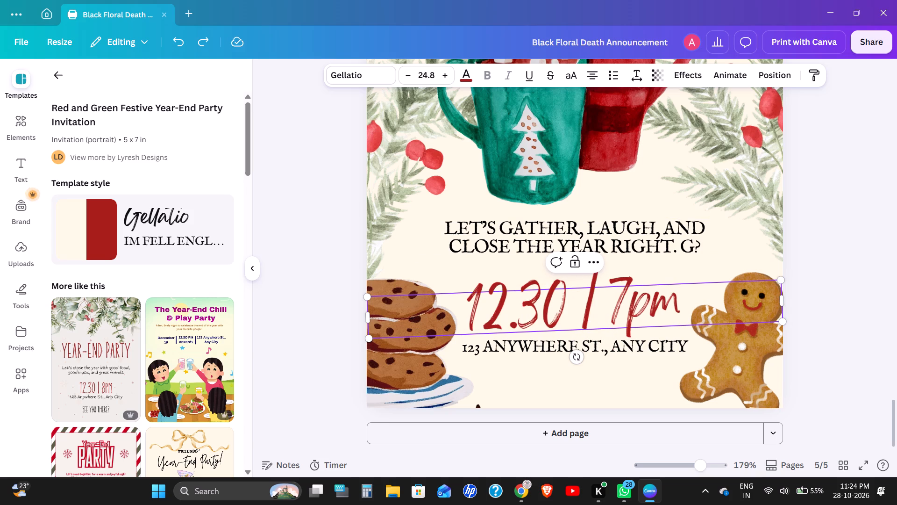
# Change the date in the red date and time line to 29.10, keeping the divider and time.
pyautogui.press('Left')
pyautogui.press('Left')
pyautogui.press('Left')
pyautogui.press('Left')
pyautogui.press('Left')
pyautogui.press('Left')
pyautogui.press('BackSpace')
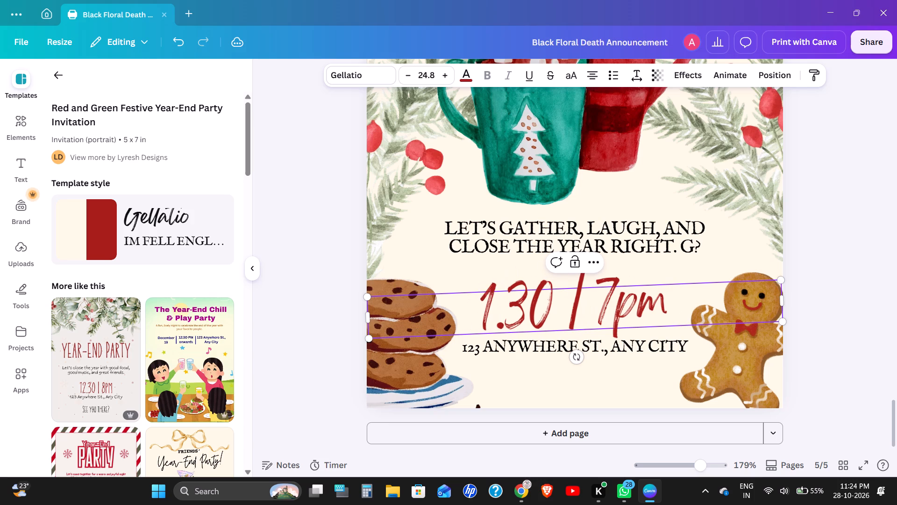
pyautogui.press('BackSpace')
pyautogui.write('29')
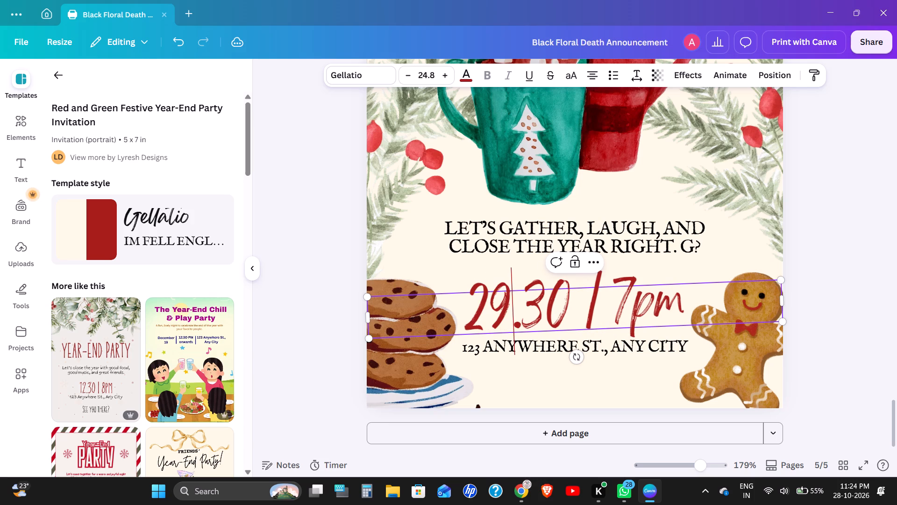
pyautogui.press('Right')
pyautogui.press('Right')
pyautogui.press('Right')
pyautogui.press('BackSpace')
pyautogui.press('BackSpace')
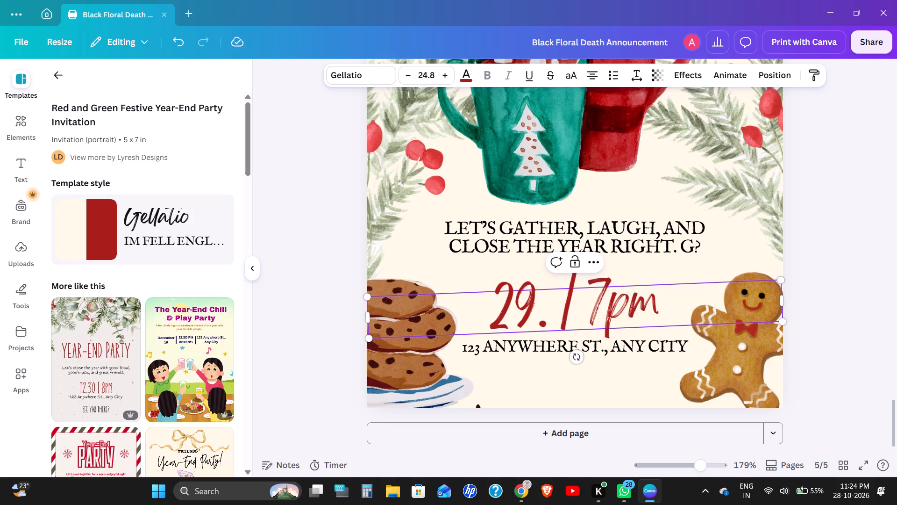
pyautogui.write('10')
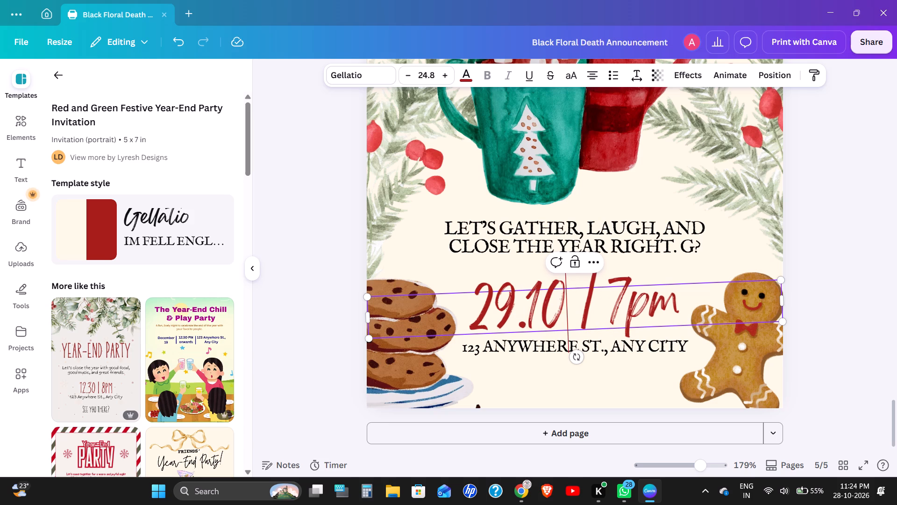
# Change the time in the red date and time line on page 5 to 10pm.
pyautogui.click(629, 292)
pyautogui.press('BackSpace')
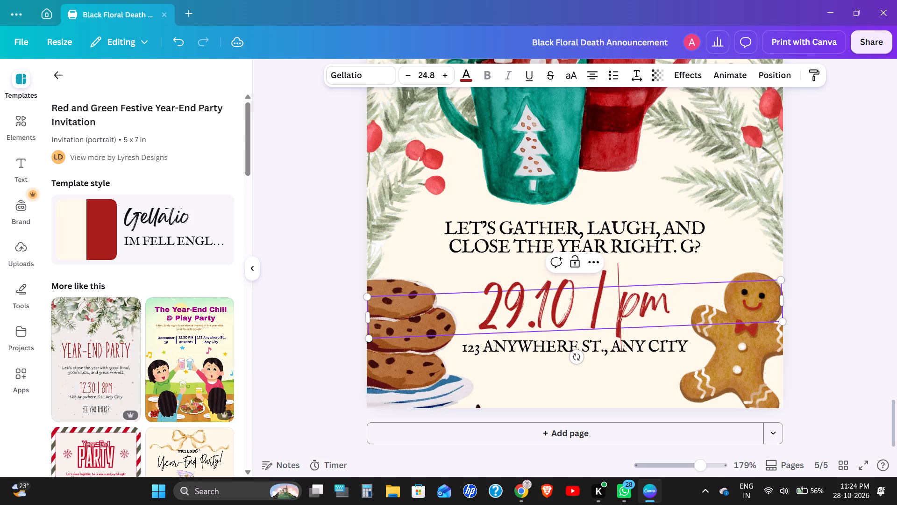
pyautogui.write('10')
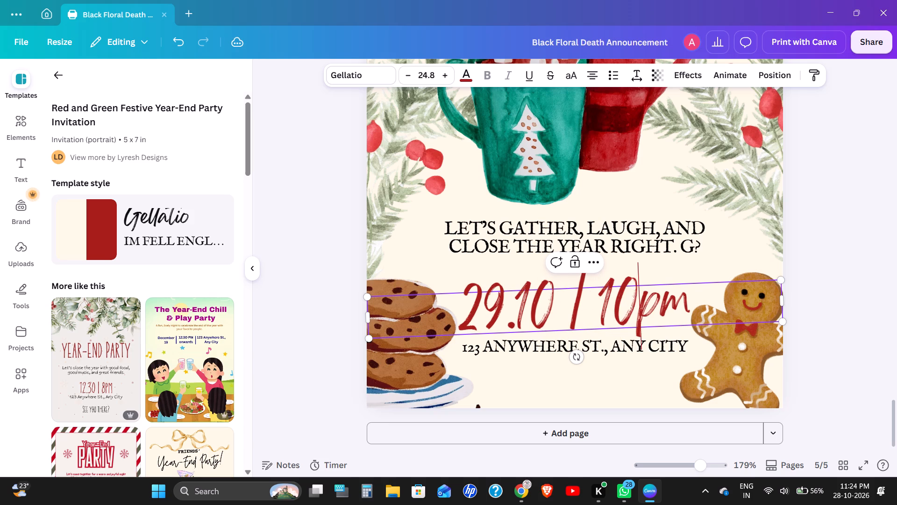
# Replace the placeholder address below the red date and time line on page 5 with the host's building, tower and flat address.
pyautogui.click(517, 350)
pyautogui.click(609, 348)
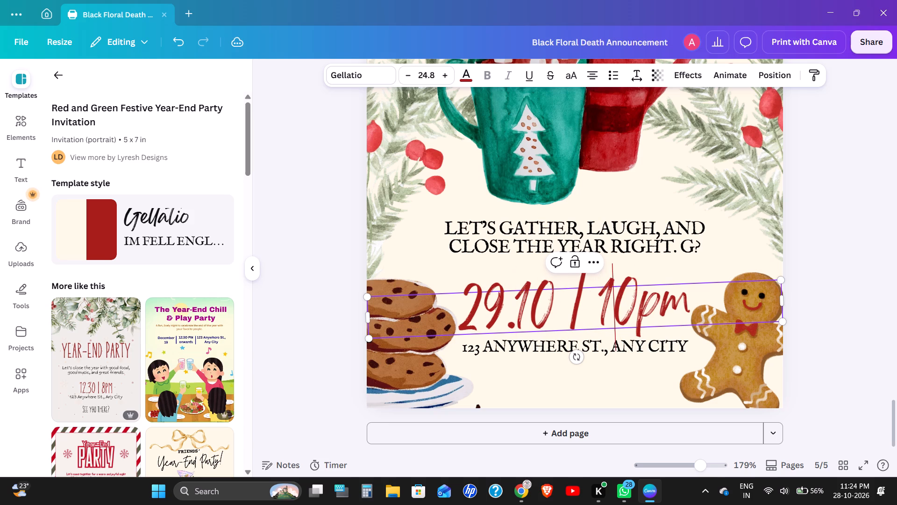
pyautogui.click(618, 351)
pyautogui.doubleClick(618, 351)
pyautogui.press('\\')
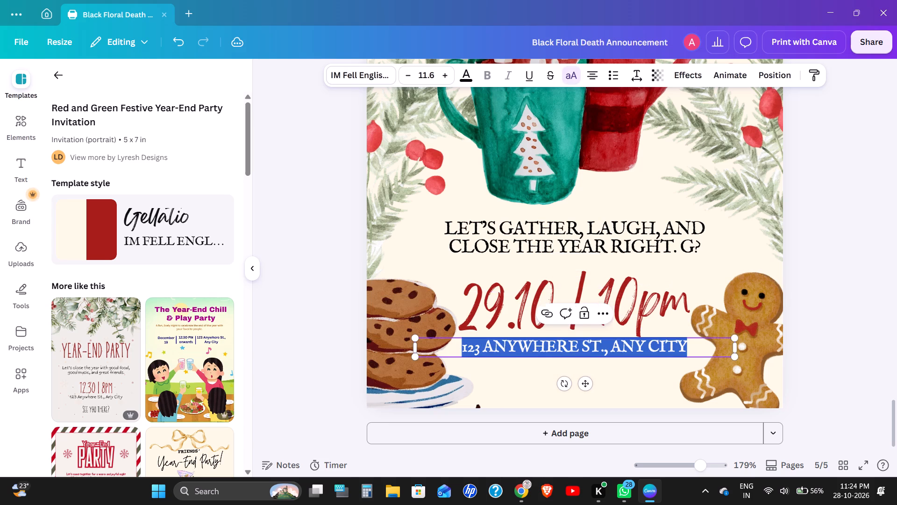
pyautogui.press('BackSpace')
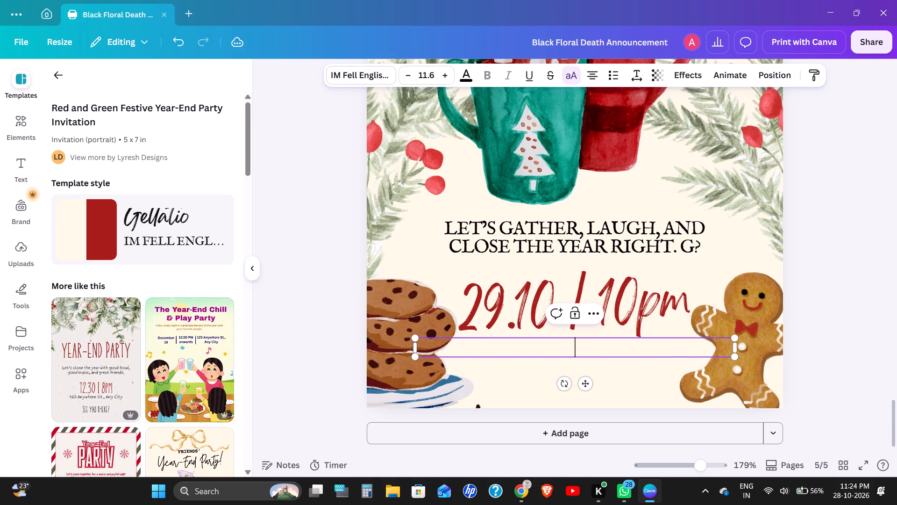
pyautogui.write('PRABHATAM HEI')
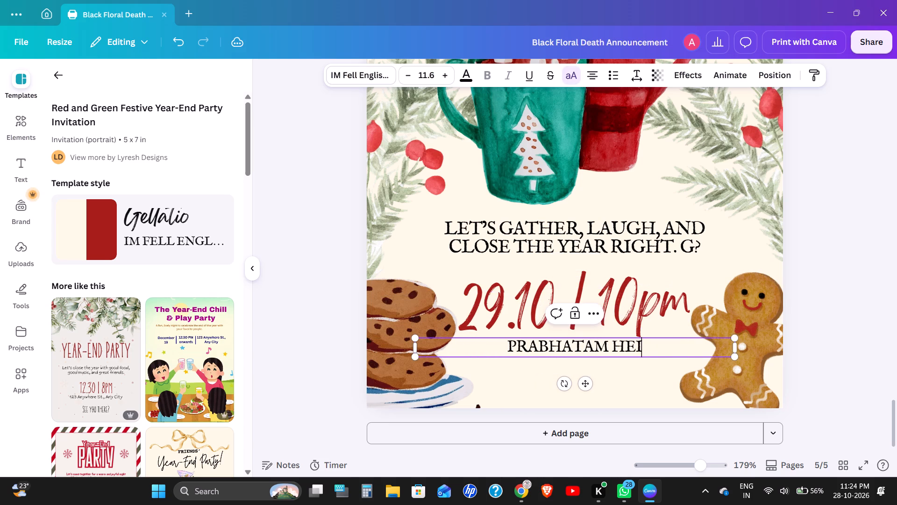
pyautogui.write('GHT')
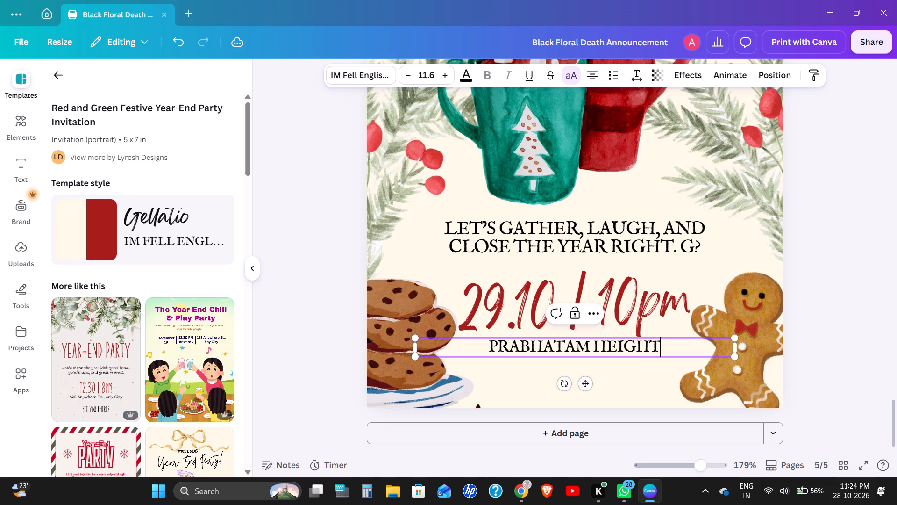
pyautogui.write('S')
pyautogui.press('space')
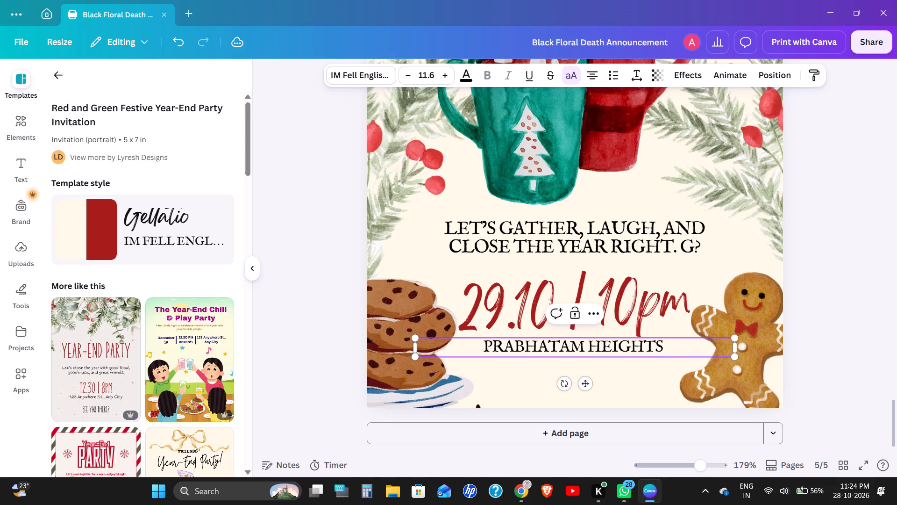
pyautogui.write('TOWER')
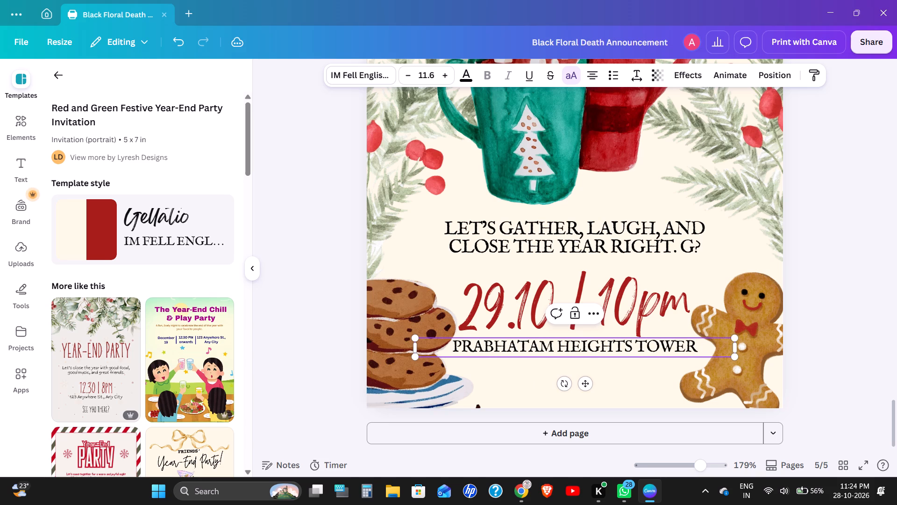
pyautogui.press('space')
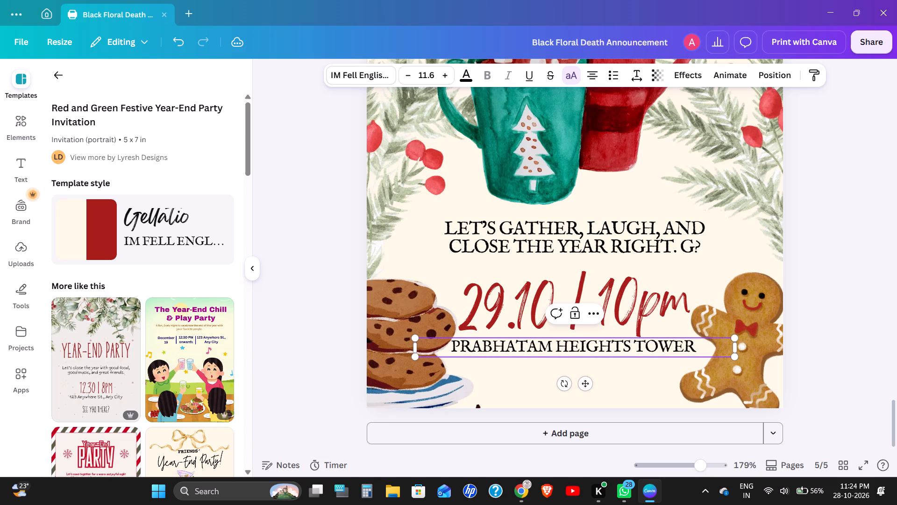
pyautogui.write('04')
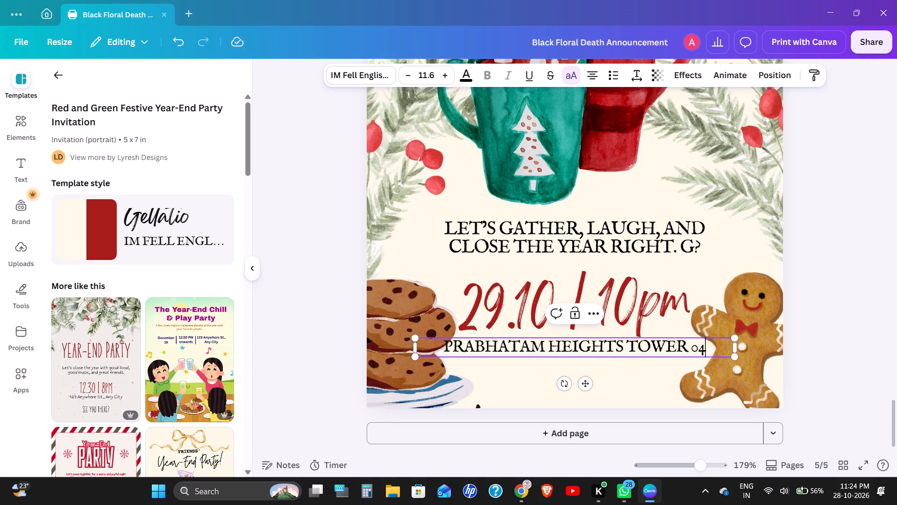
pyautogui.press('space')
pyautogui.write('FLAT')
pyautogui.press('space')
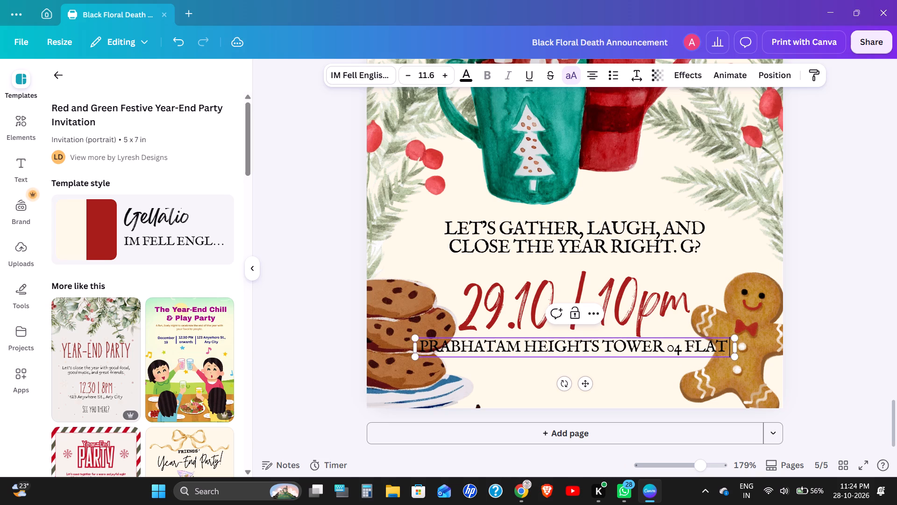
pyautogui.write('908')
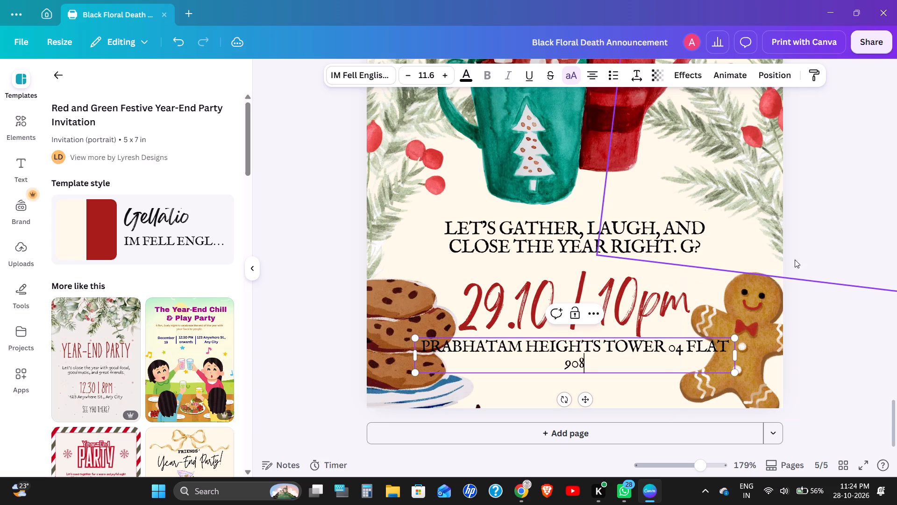
pyautogui.click(833, 324)
# Change the day in the red date and time line on page 5 to 31, keeping ".10" and the time.
pyautogui.scroll(1, 862, 211)
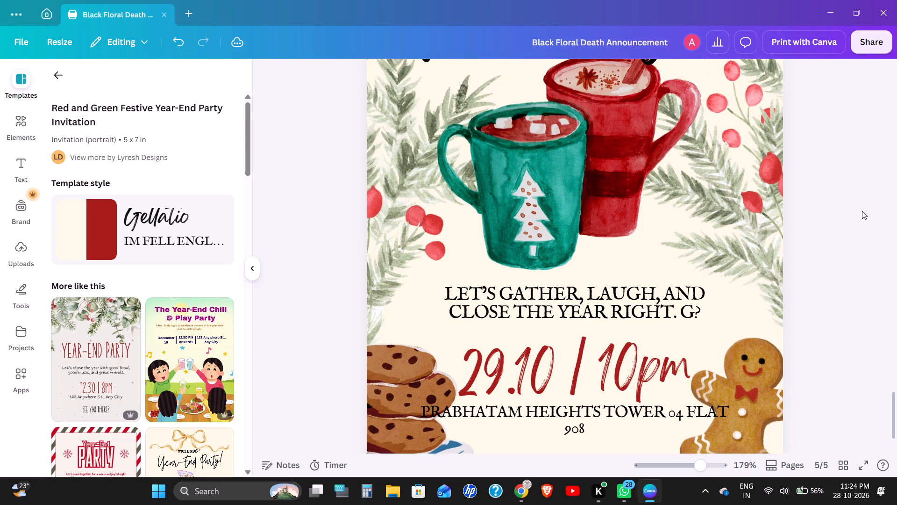
pyautogui.scroll(2, 862, 211)
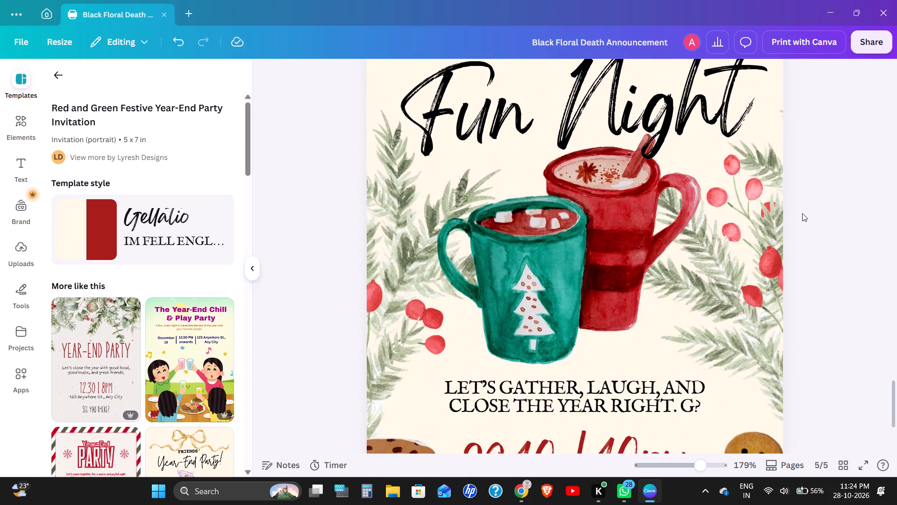
pyautogui.scroll(-2, 545, 230)
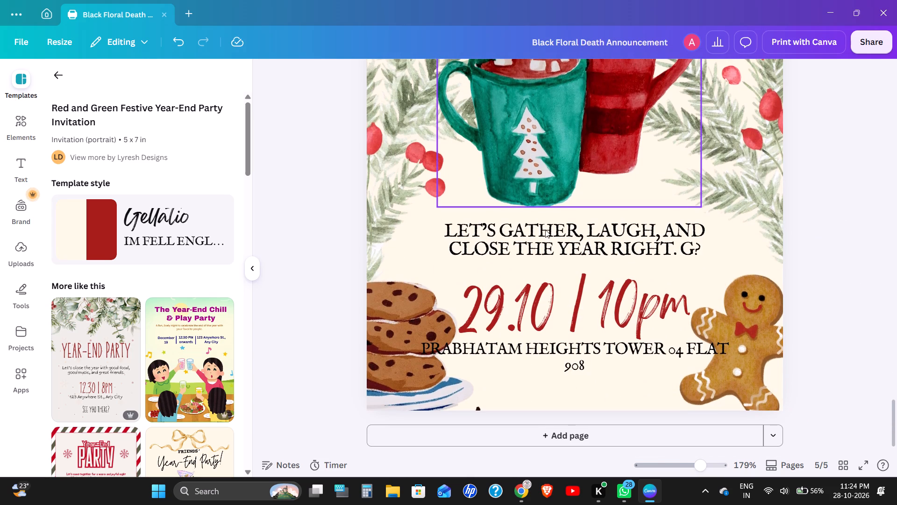
pyautogui.scroll(-1, 545, 230)
pyautogui.click(502, 305)
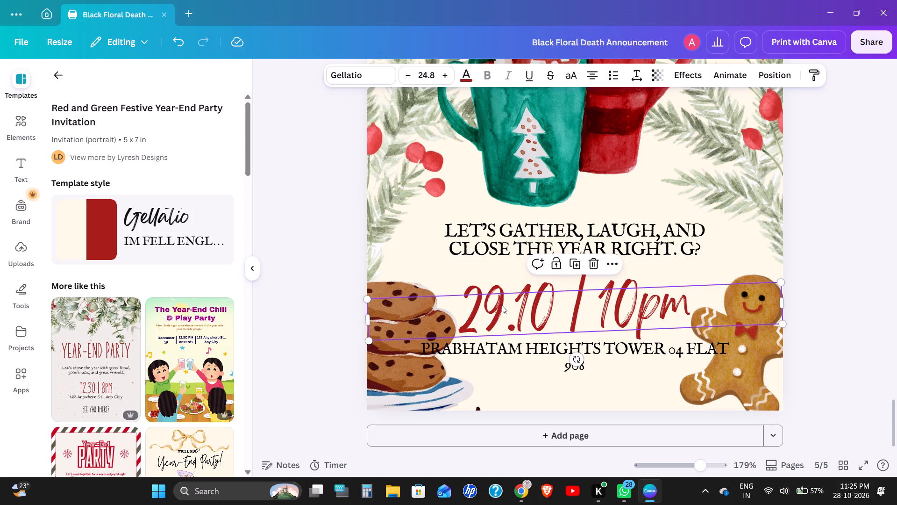
pyautogui.click(508, 308)
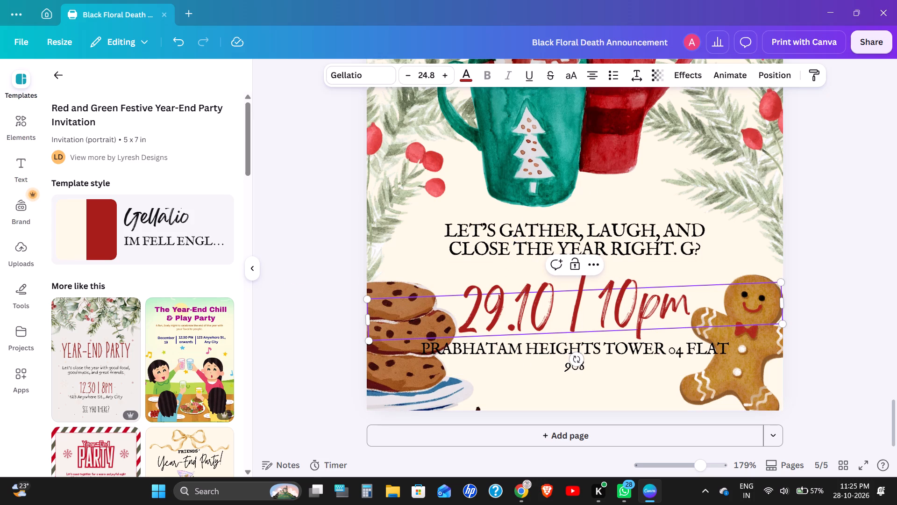
pyautogui.press('BackSpace')
pyautogui.press('BackSpace')
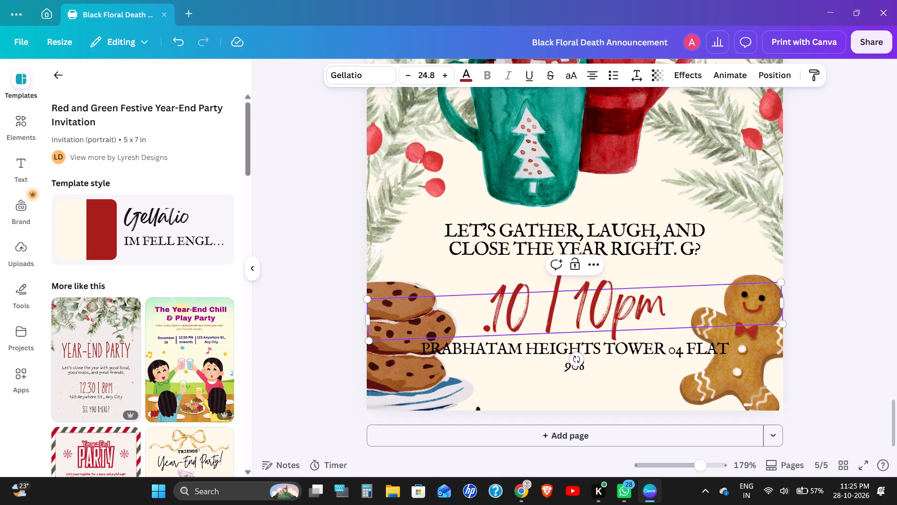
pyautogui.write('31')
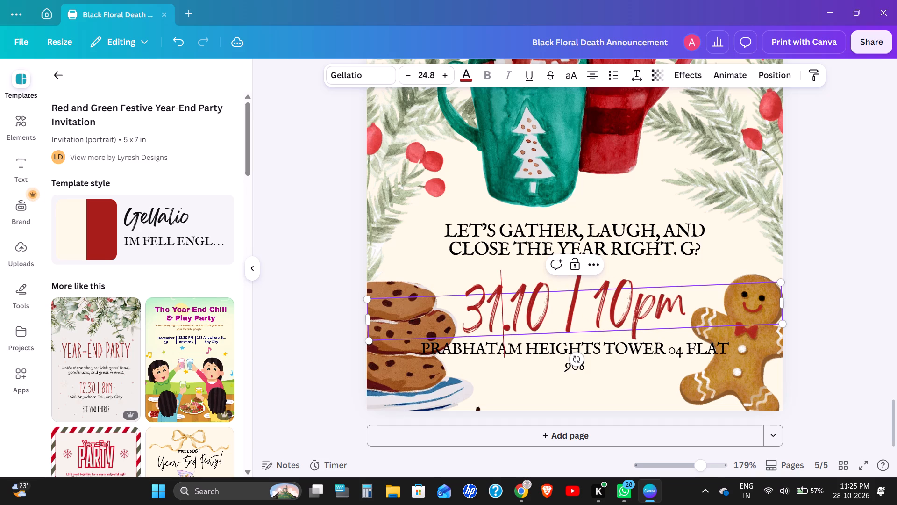
pyautogui.click(833, 230)
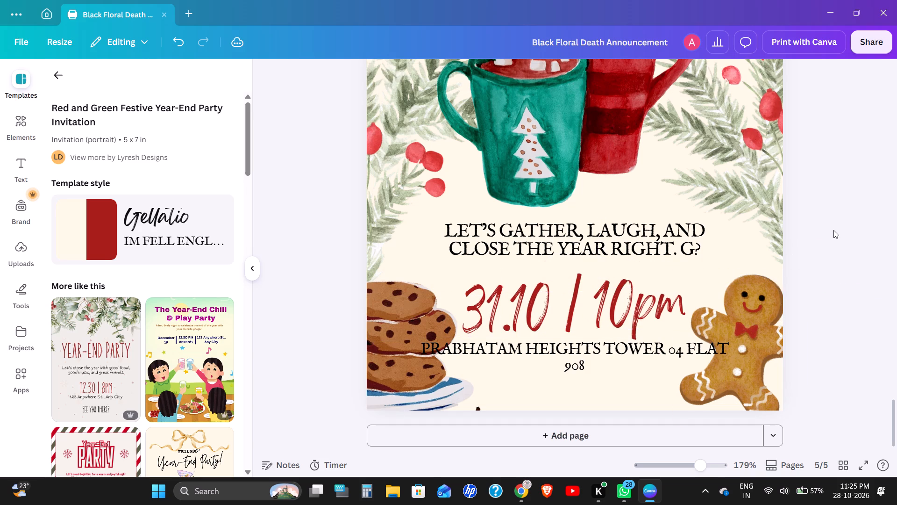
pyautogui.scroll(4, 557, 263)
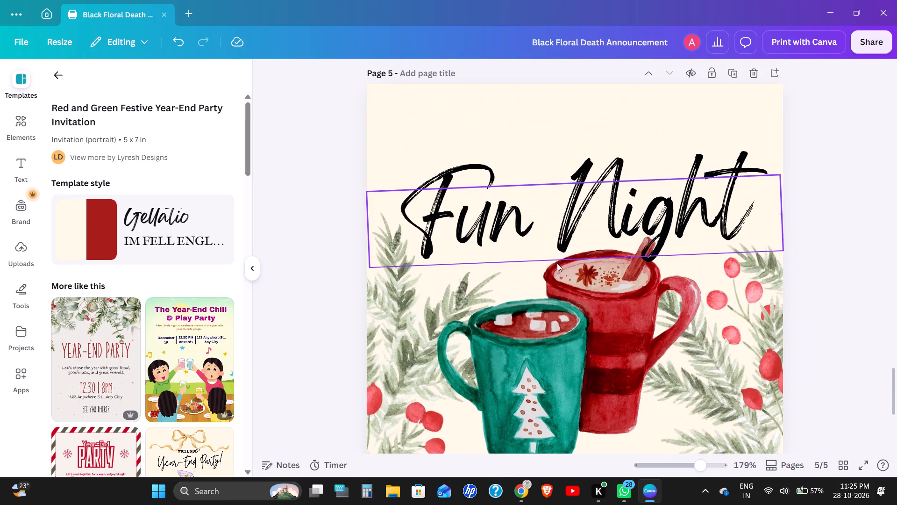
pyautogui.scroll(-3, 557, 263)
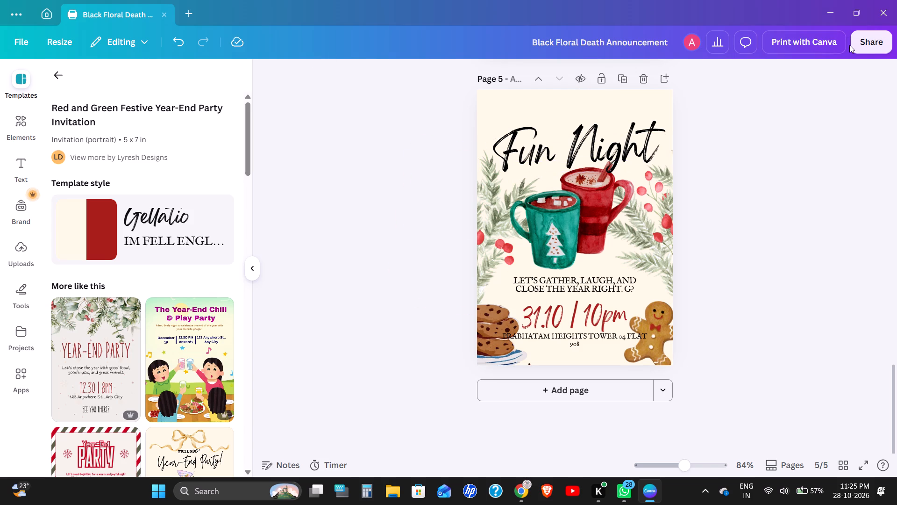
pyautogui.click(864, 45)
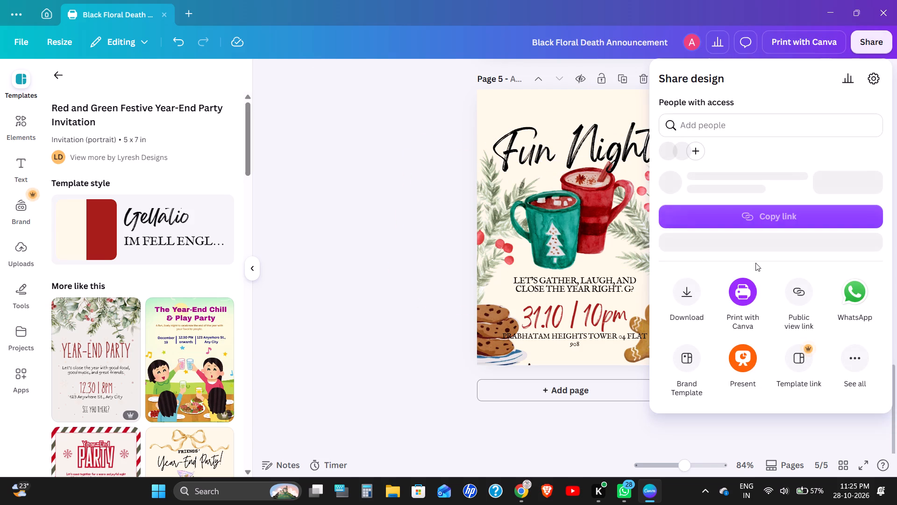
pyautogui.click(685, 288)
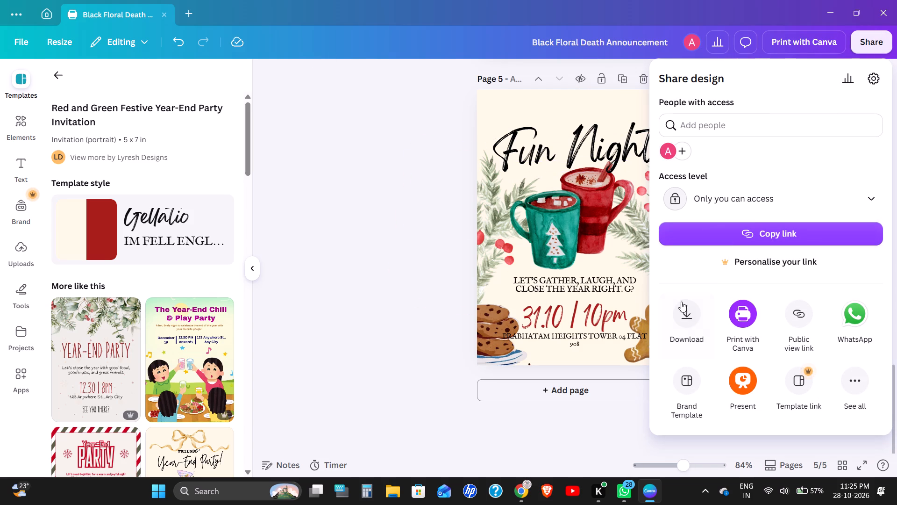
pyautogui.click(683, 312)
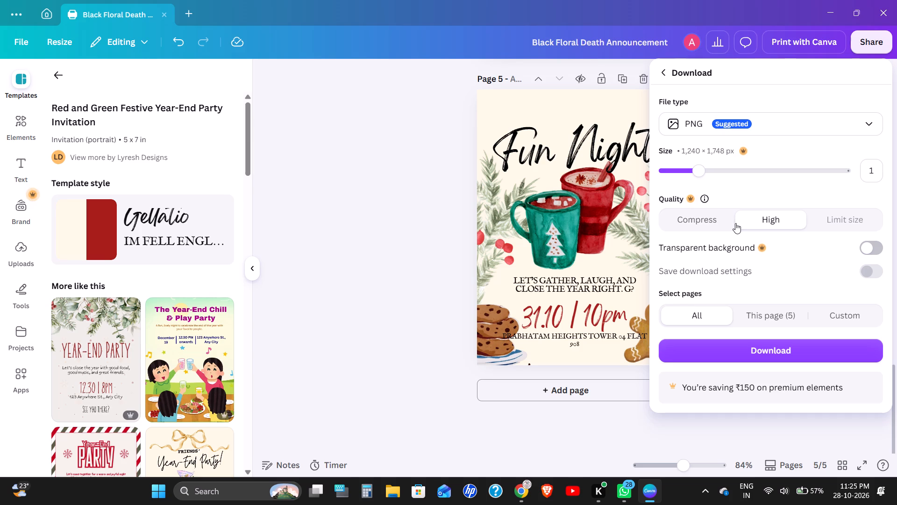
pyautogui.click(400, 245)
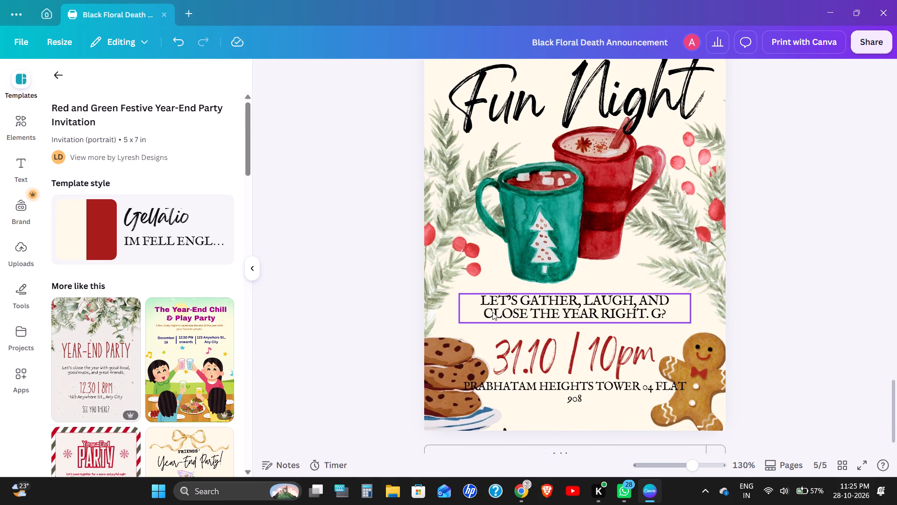
# Reword the tagline below the mugs on page 5, replacing "CLOSE THE YEAR RIGHT. G?" with "FUN" after "LET'S GATHER, LAUGH, AND".
pyautogui.click(492, 312)
pyautogui.click(483, 314)
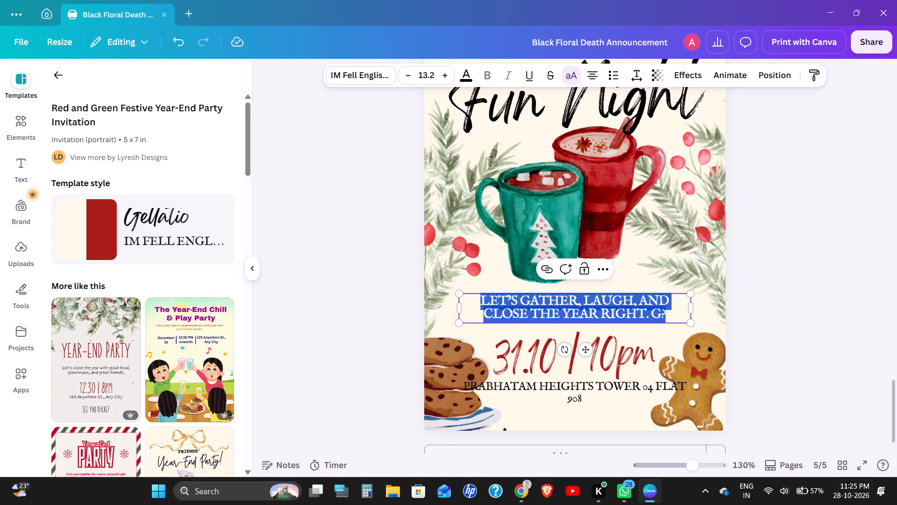
pyautogui.click(484, 316)
pyautogui.moveTo(484, 316); pyautogui.dragTo(672, 322)
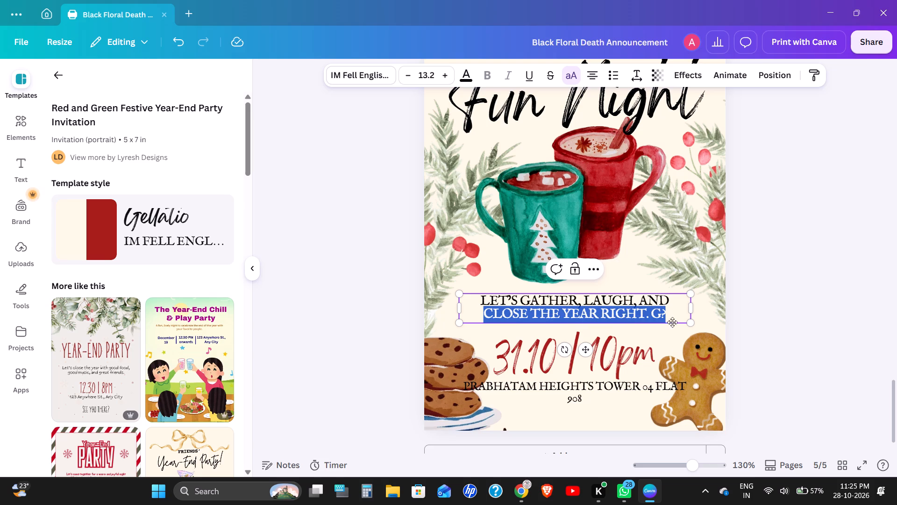
pyautogui.moveTo(672, 322); pyautogui.dragTo(674, 322)
pyautogui.press('BackSpace')
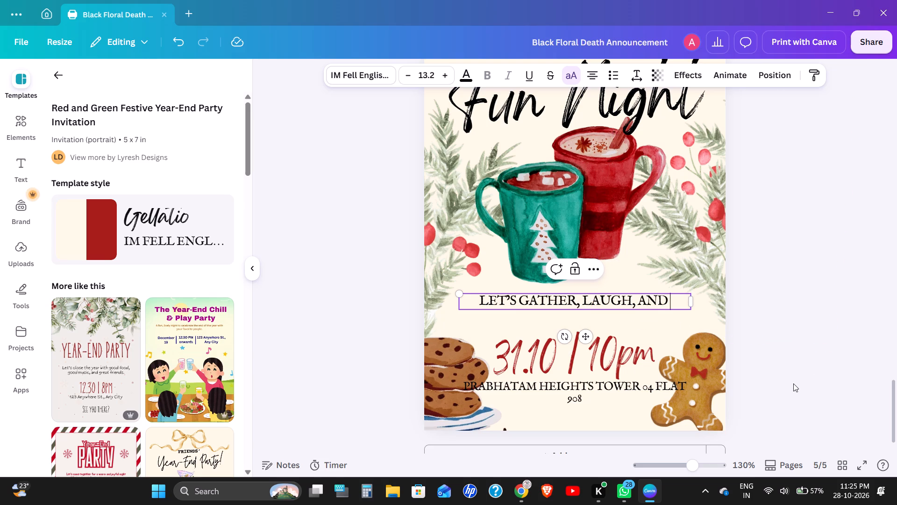
pyautogui.click(793, 383)
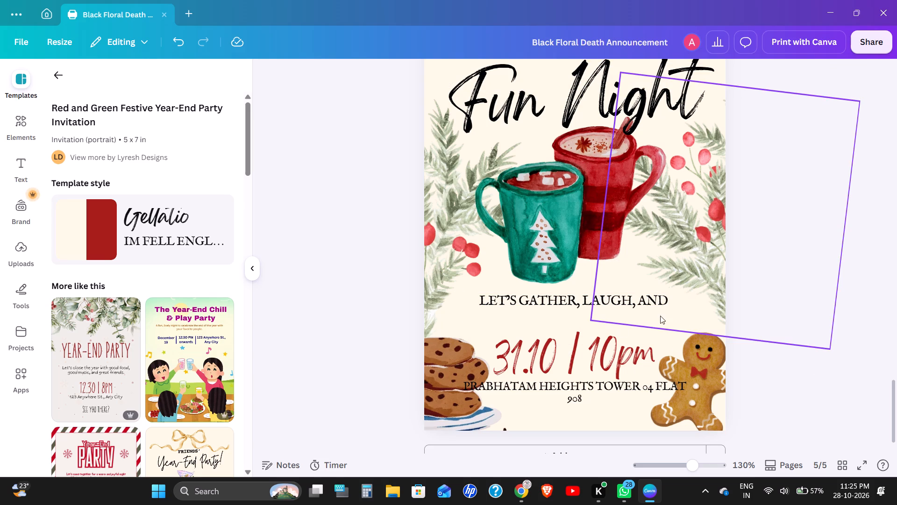
pyautogui.click(661, 304)
pyautogui.click(671, 301)
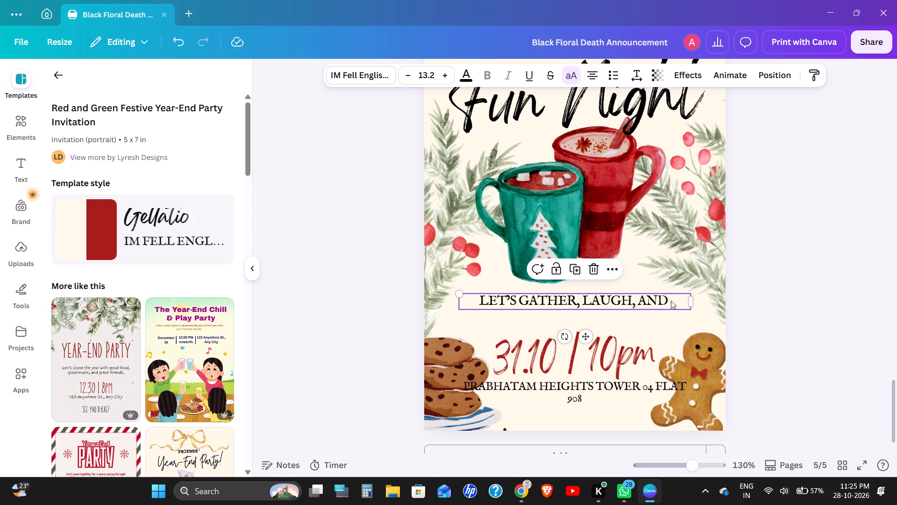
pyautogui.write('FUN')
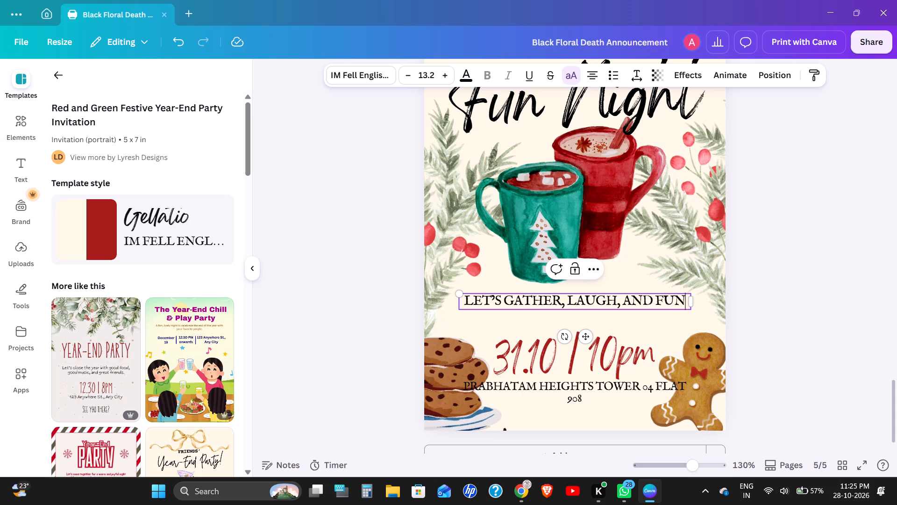
pyautogui.click(772, 352)
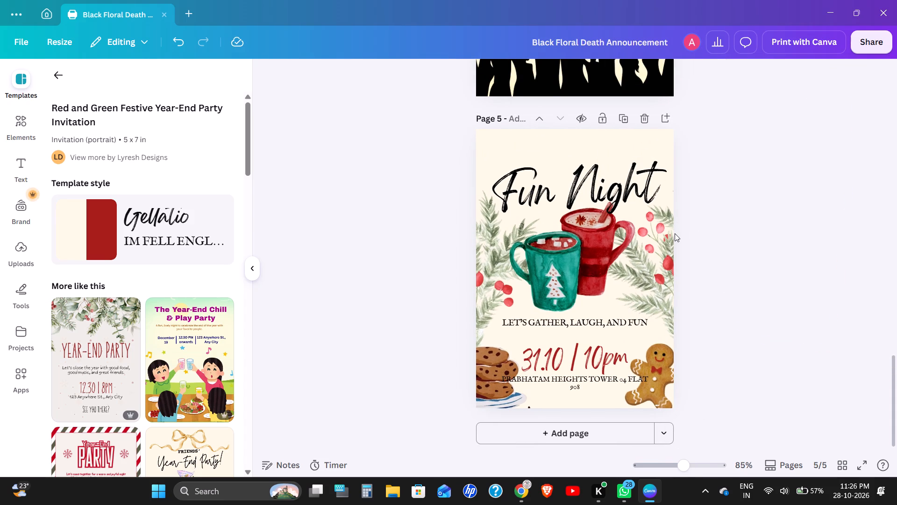
# Set up a PNG download of the design with a custom page selection containing only page 5.
pyautogui.click(877, 40)
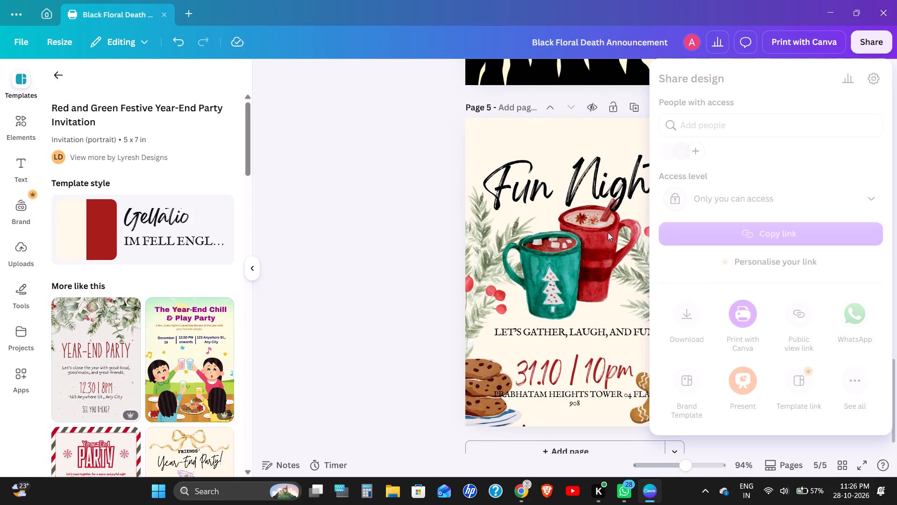
pyautogui.click(680, 317)
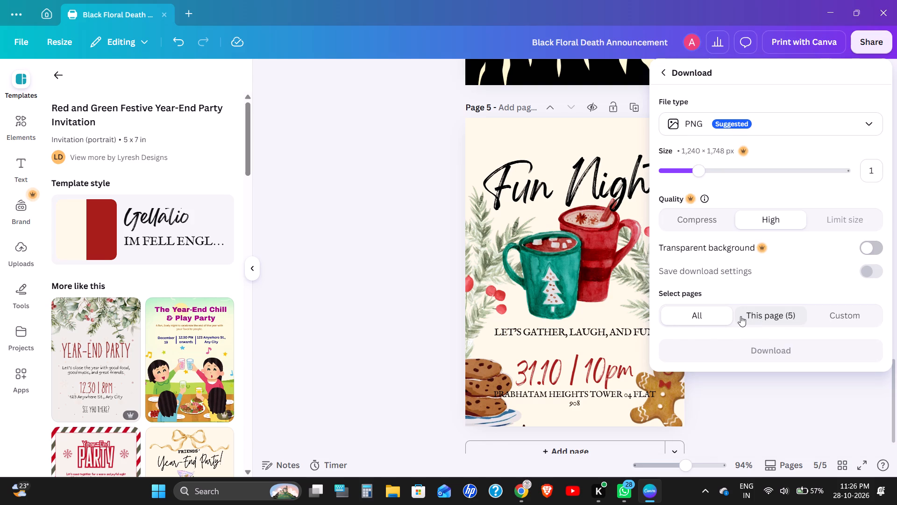
pyautogui.click(838, 317)
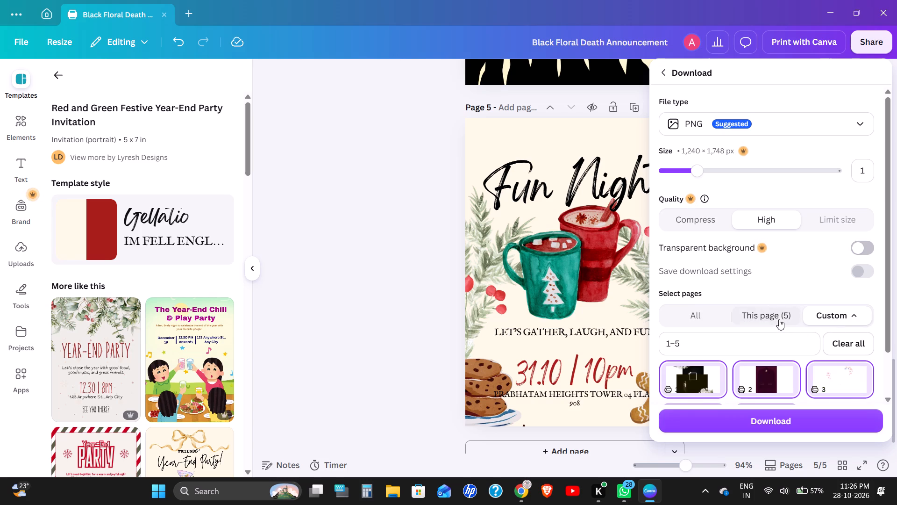
pyautogui.scroll(-1, 731, 321)
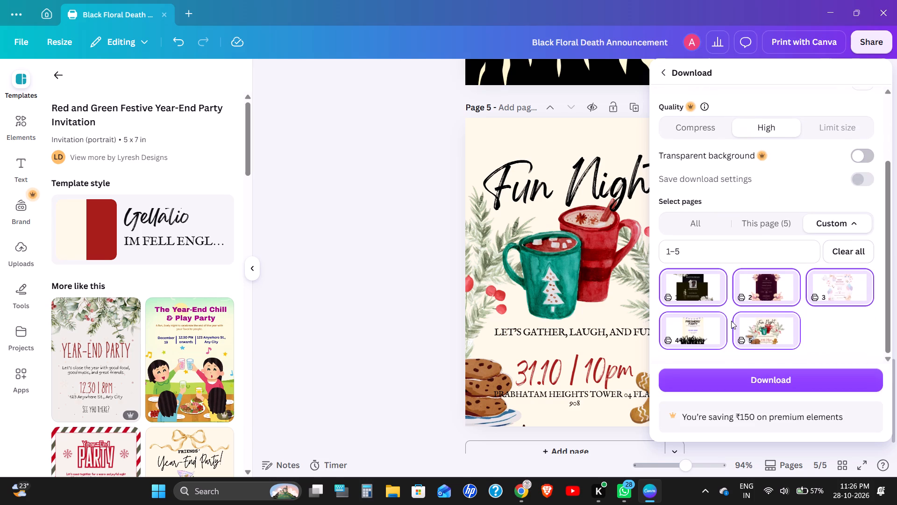
pyautogui.scroll(-1, 731, 321)
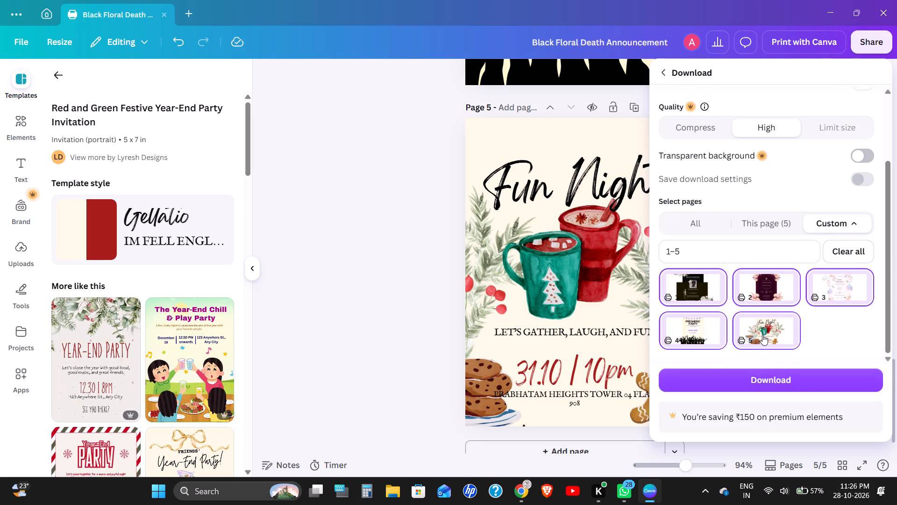
pyautogui.click(762, 335)
pyautogui.click(672, 291)
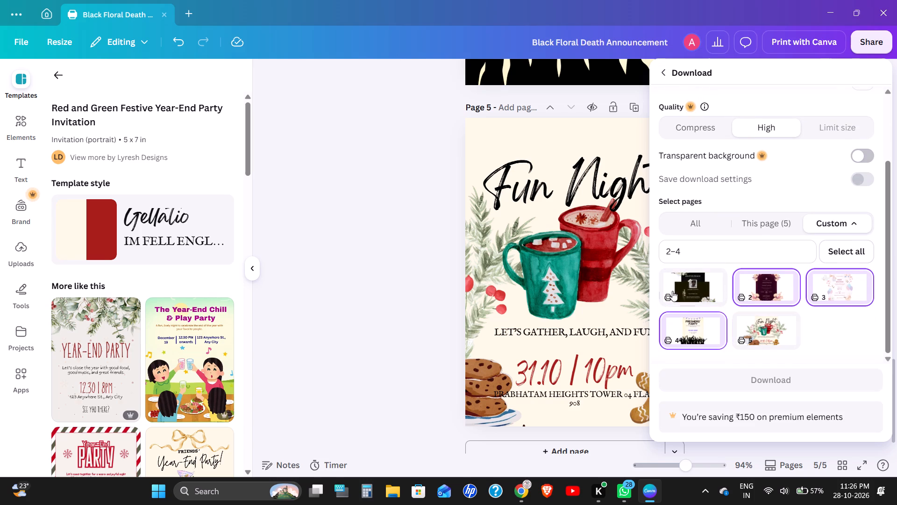
pyautogui.click(682, 319)
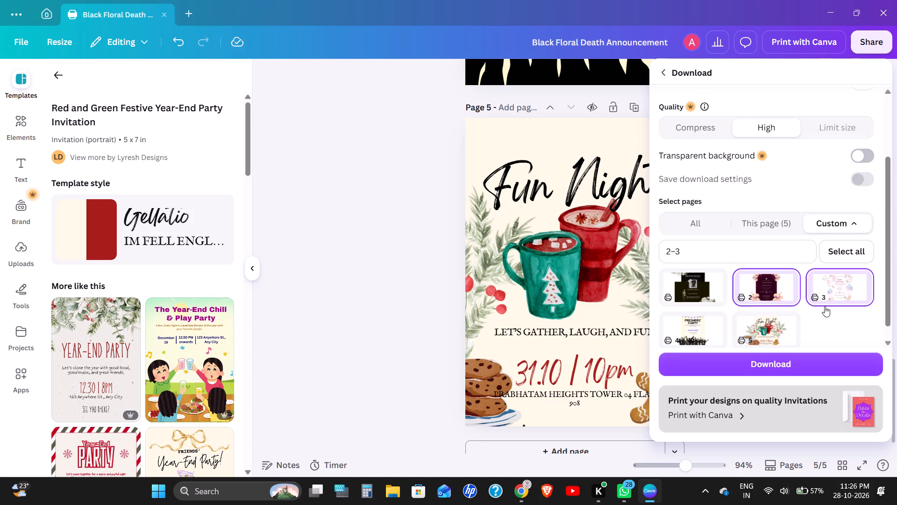
pyautogui.click(830, 294)
pyautogui.click(752, 289)
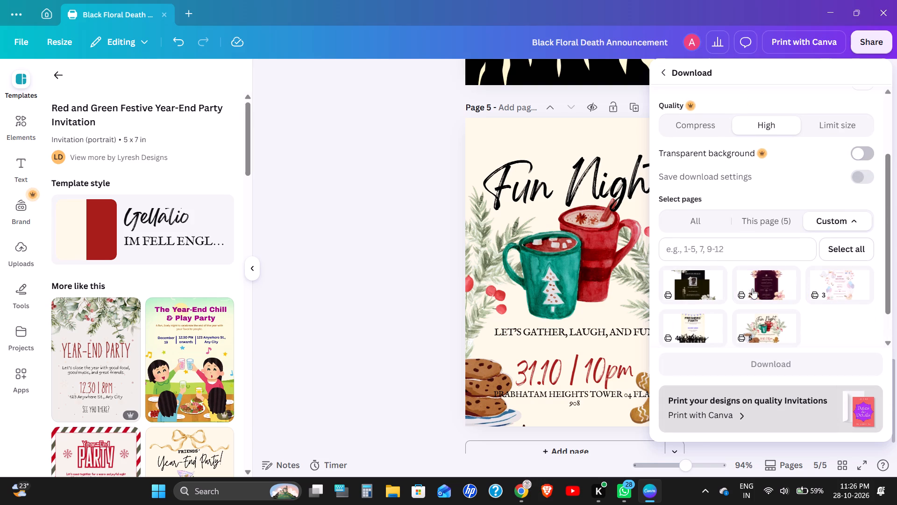
pyautogui.click(761, 329)
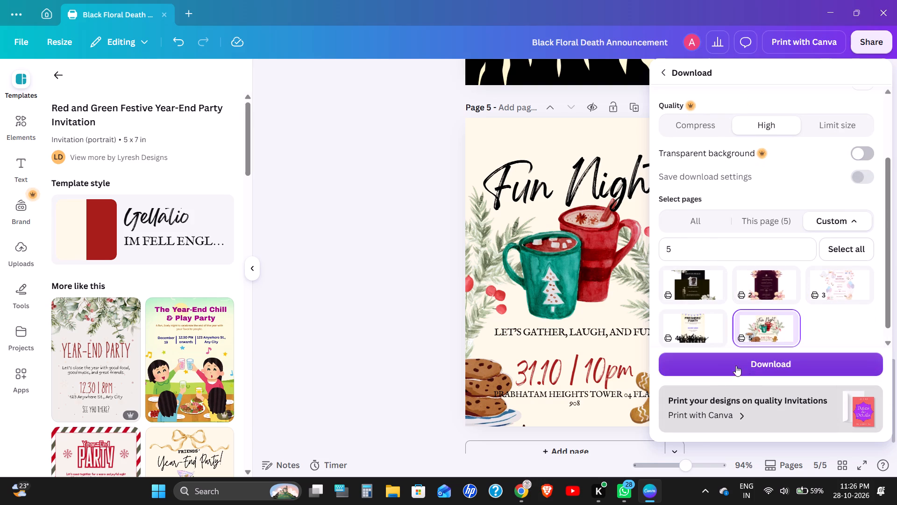
# Download the selected page, dismissing the app rating request, and save it in Downloads as the PNG "Black Floral Death Announcement".
pyautogui.click(725, 362)
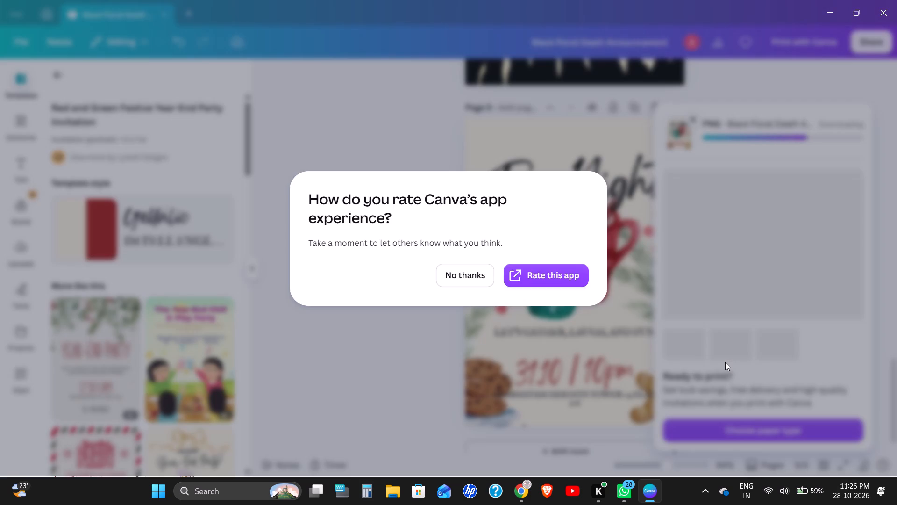
pyautogui.click(462, 280)
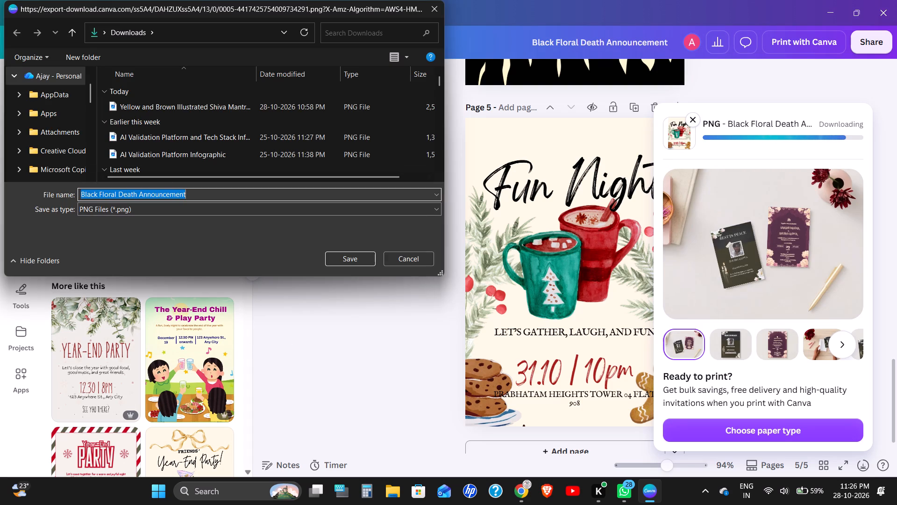
pyautogui.moveTo(189, 196); pyautogui.dragTo(37, 159)
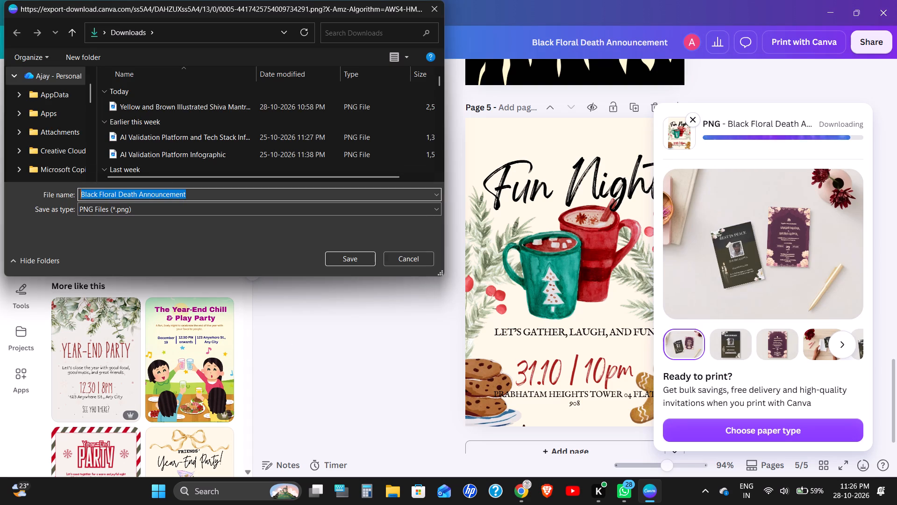
pyautogui.moveTo(37, 159); pyautogui.dragTo(0, 160)
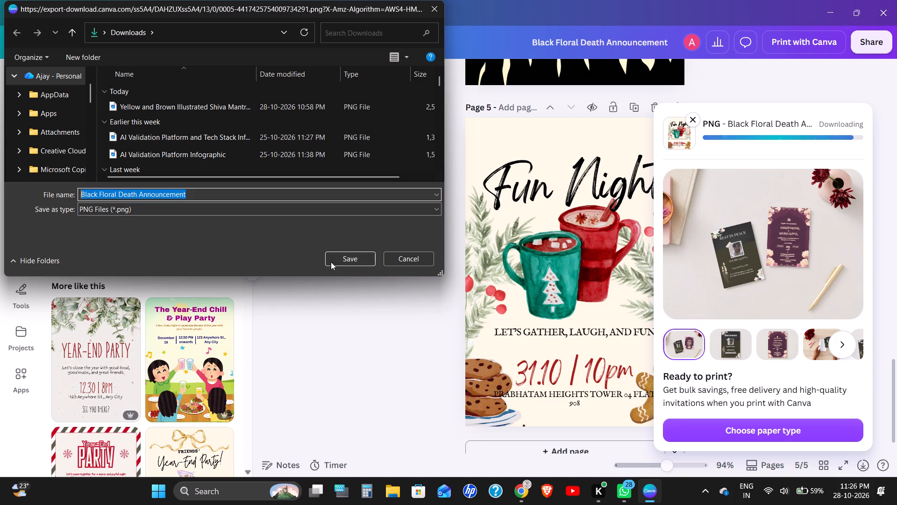
pyautogui.click(334, 262)
# Switch to File Explorer, open the newly saved PNG from the Downloads folder to check it, and close the preview.
pyautogui.click(398, 489)
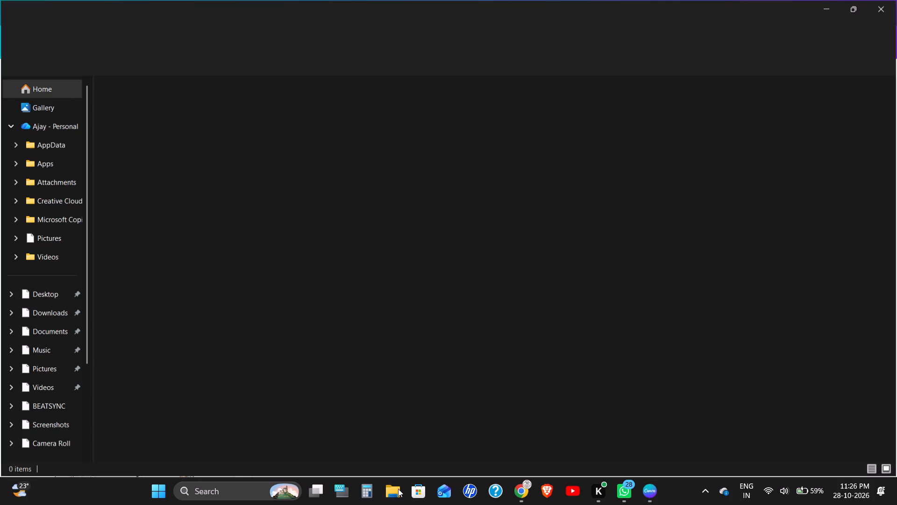
pyautogui.click(44, 311)
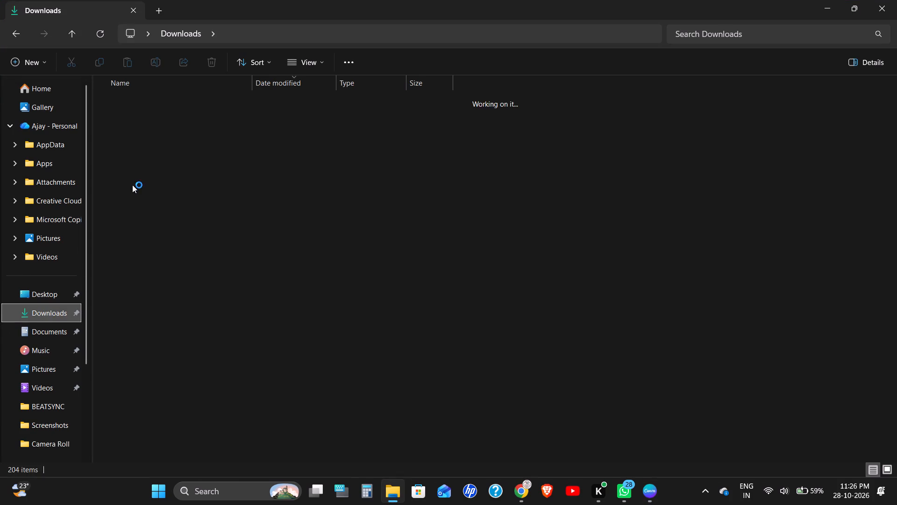
pyautogui.doubleClick(149, 121)
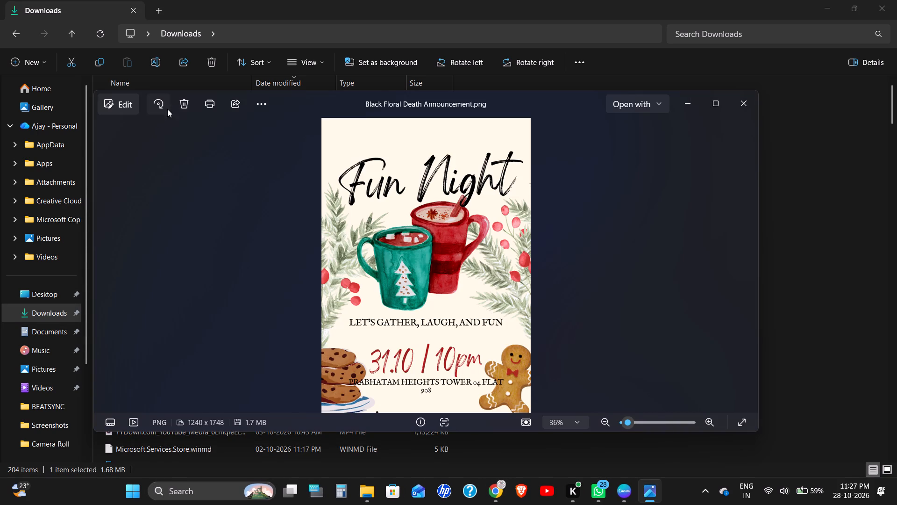
pyautogui.click(742, 110)
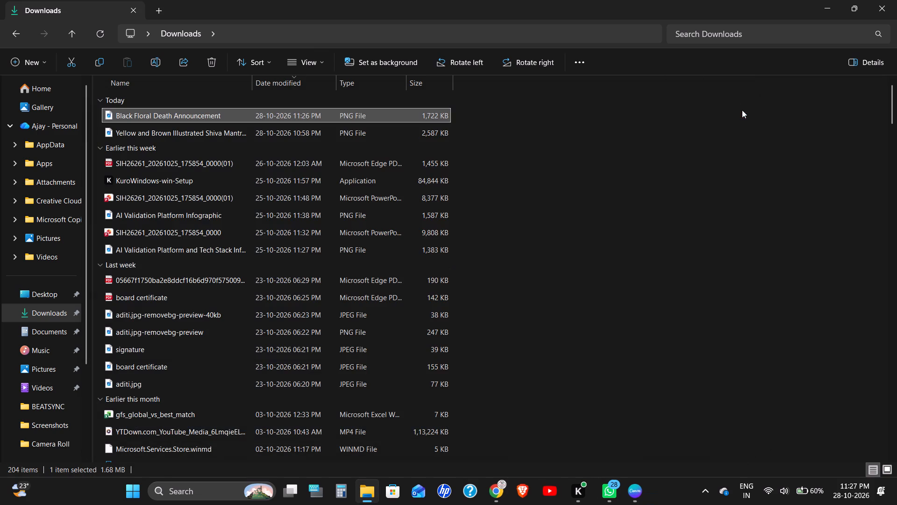
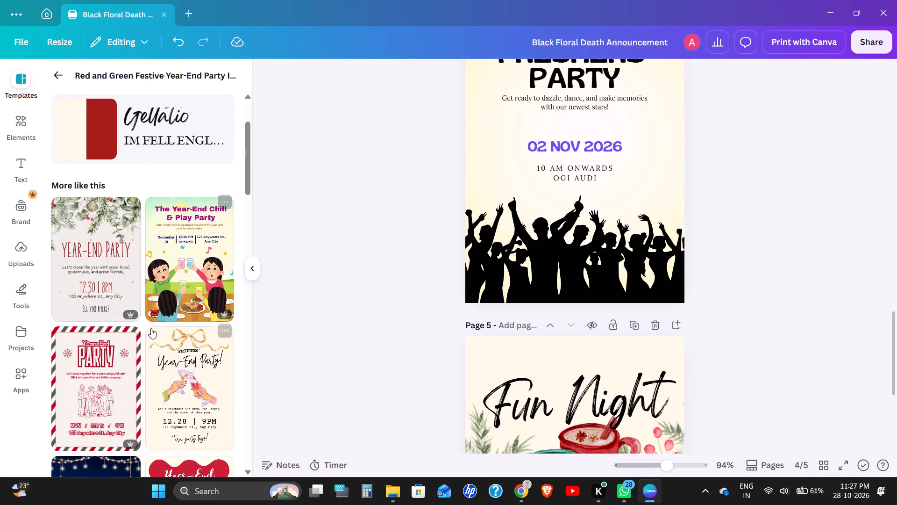
# Browse the suggested templates similar to the Red and Green Festive Year-End Party Invitation for another design.
pyautogui.scroll(-2, 151, 328)
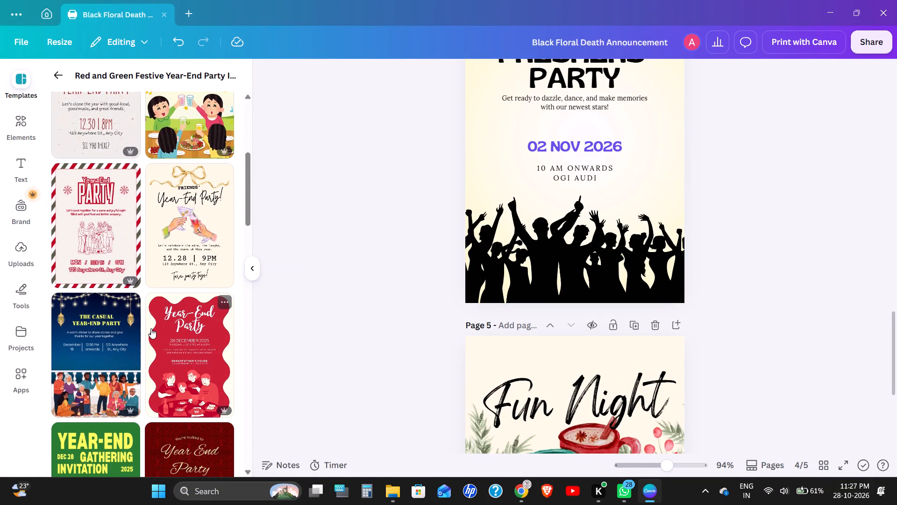
pyautogui.scroll(-3, 151, 328)
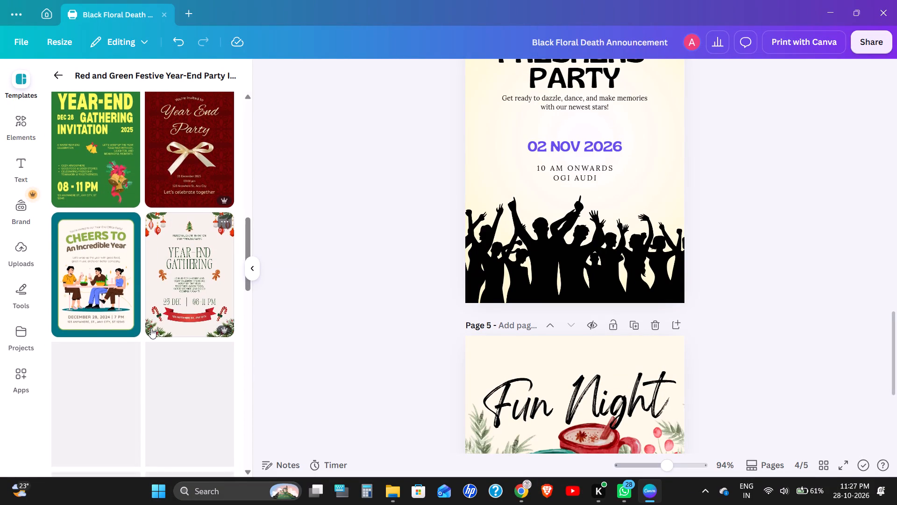
pyautogui.scroll(-1, 151, 328)
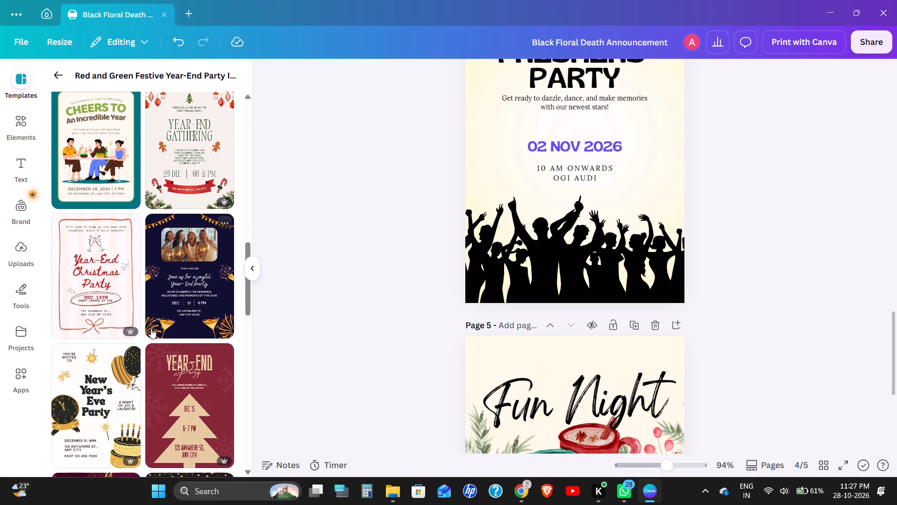
pyautogui.scroll(-1, 151, 328)
pyautogui.press('+')
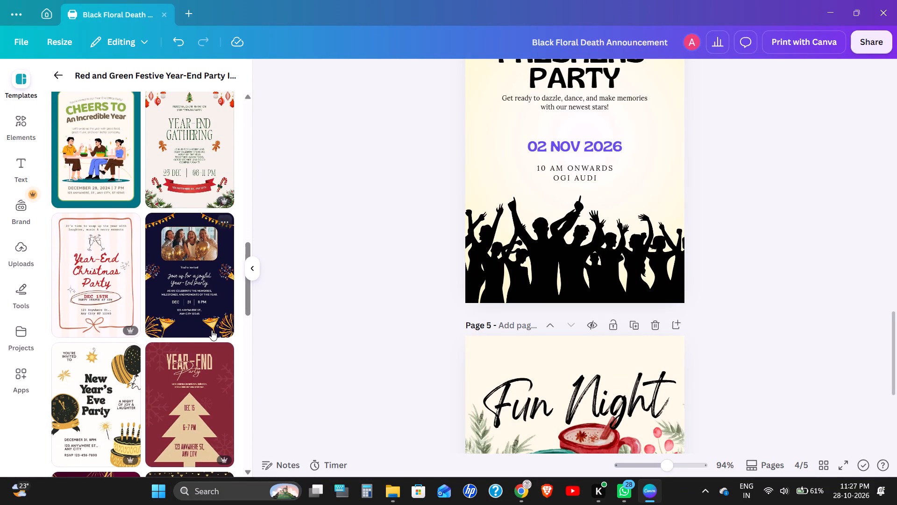
pyautogui.scroll(-1, 209, 86)
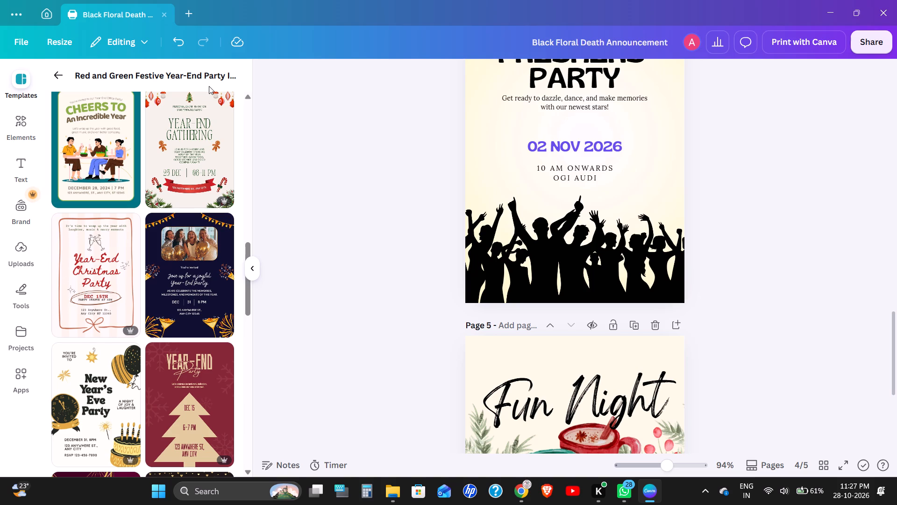
pyautogui.scroll(14, 169, 119)
# Return to the template search and replace the previous query with "FRESHERS PARTY".
pyautogui.click(59, 77)
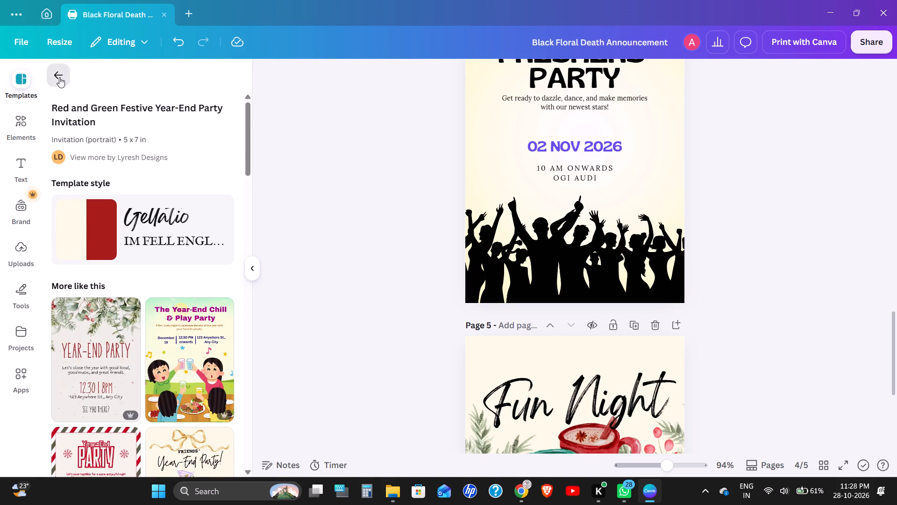
pyautogui.moveTo(160, 88); pyautogui.dragTo(33, 81)
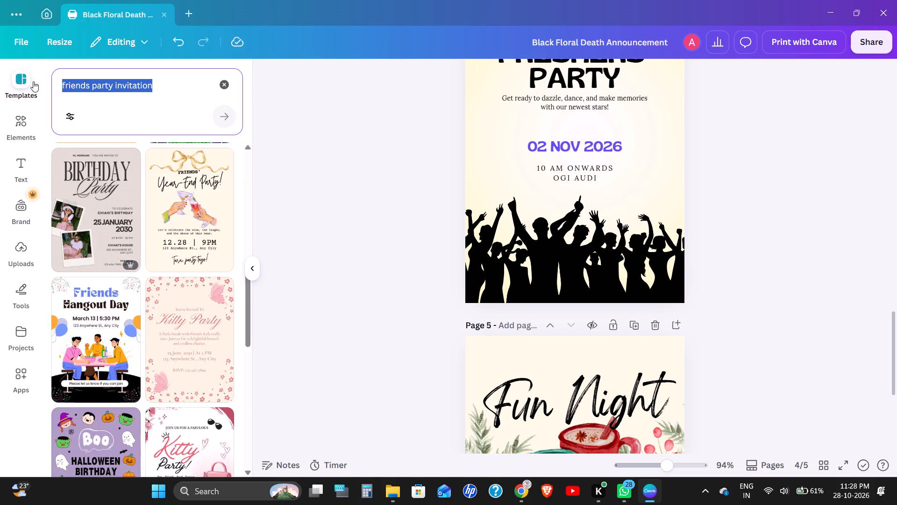
pyautogui.press('BackSpace')
pyautogui.write('FRESHERS PARTY')
pyautogui.press('Return')
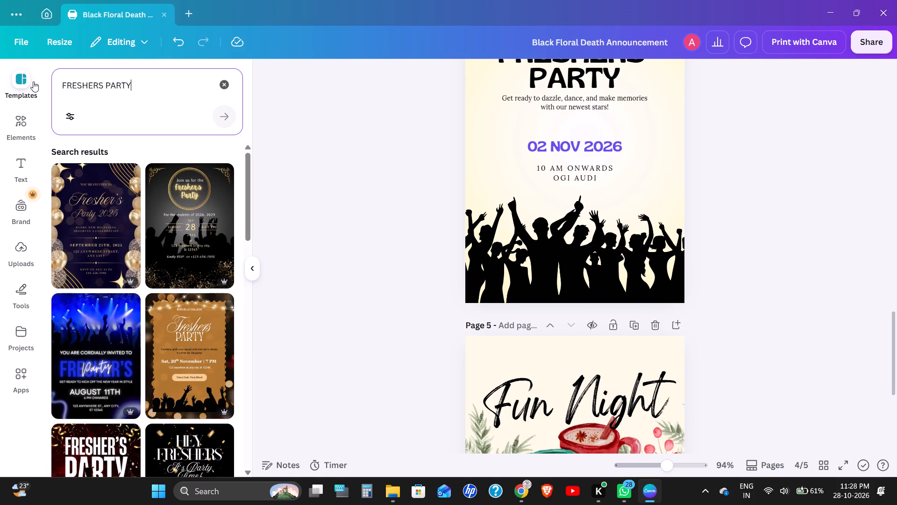
# Add the dark red "FRESHER'S PARTY" template with gold streamers and raised hands as a new page after page 4.
pyautogui.scroll(-1, 140, 286)
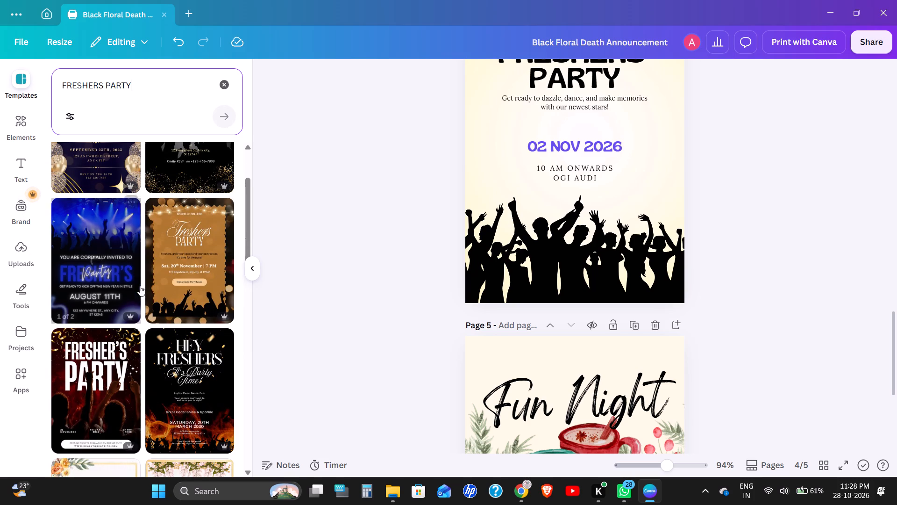
pyautogui.scroll(-1, 140, 286)
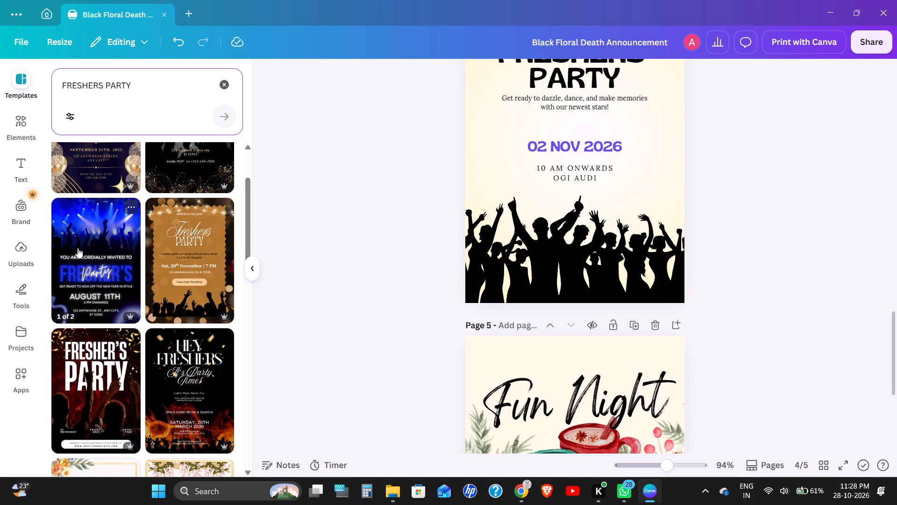
pyautogui.scroll(-2, 129, 310)
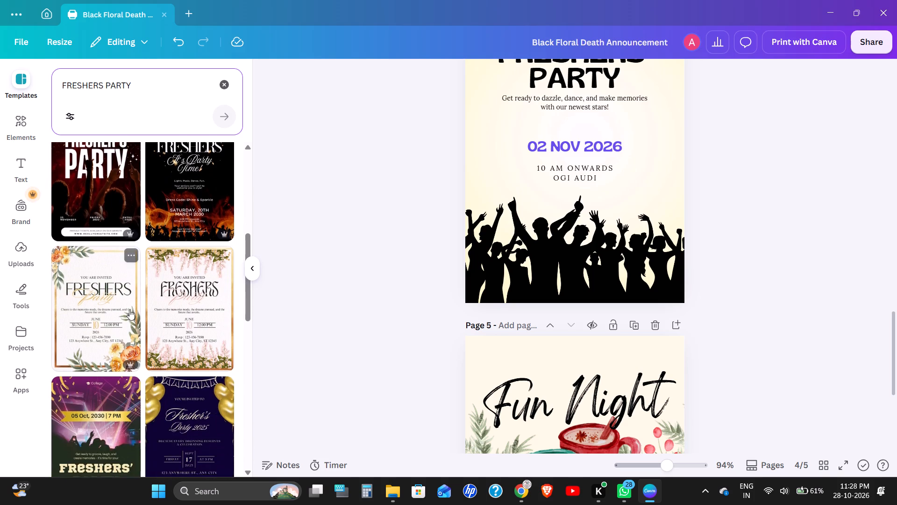
pyautogui.scroll(-2, 129, 310)
pyautogui.scroll(2, 129, 310)
pyautogui.scroll(-1, 129, 310)
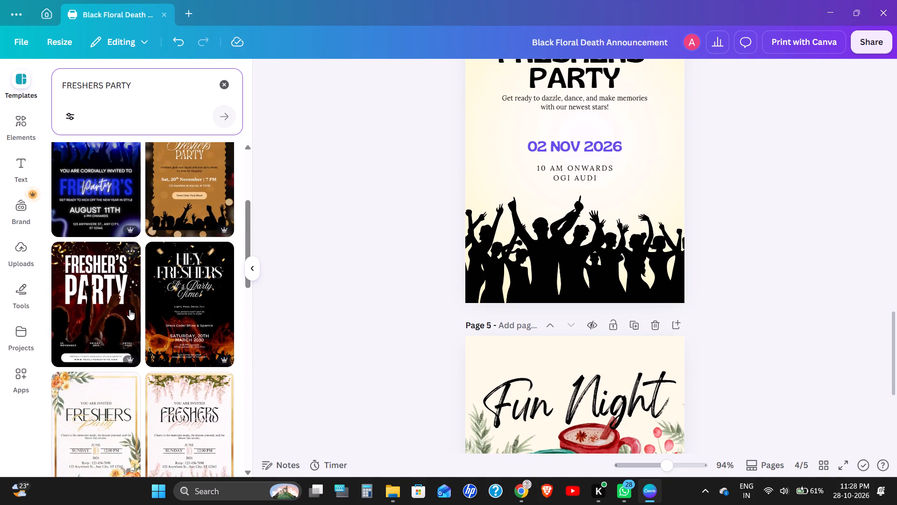
pyautogui.scroll(-1, 129, 310)
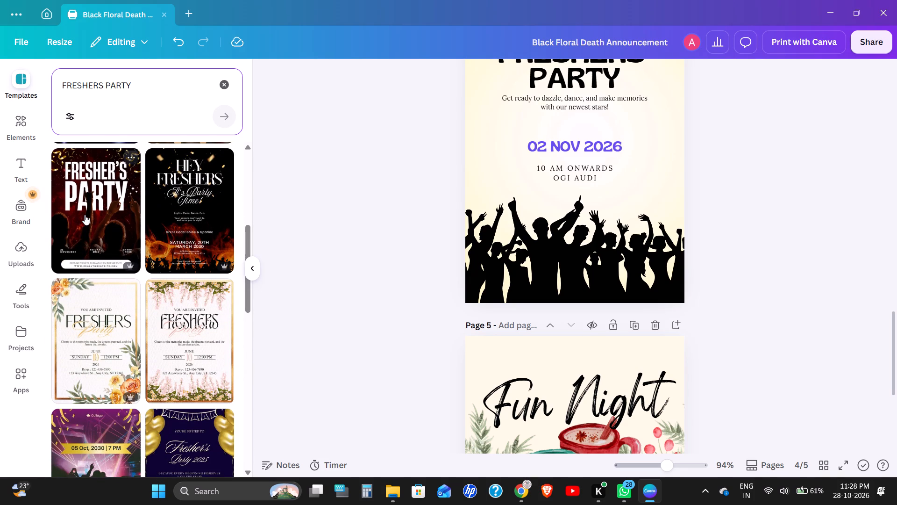
pyautogui.scroll(1, 93, 218)
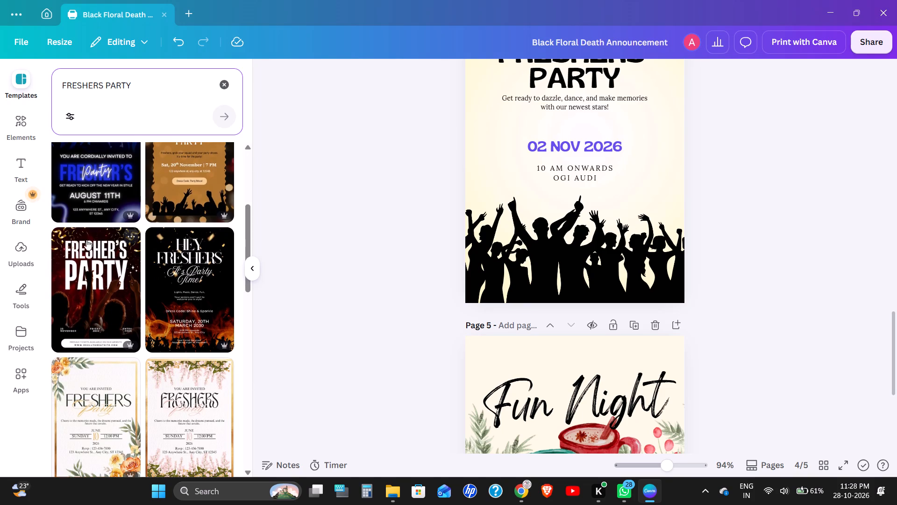
pyautogui.click(101, 281)
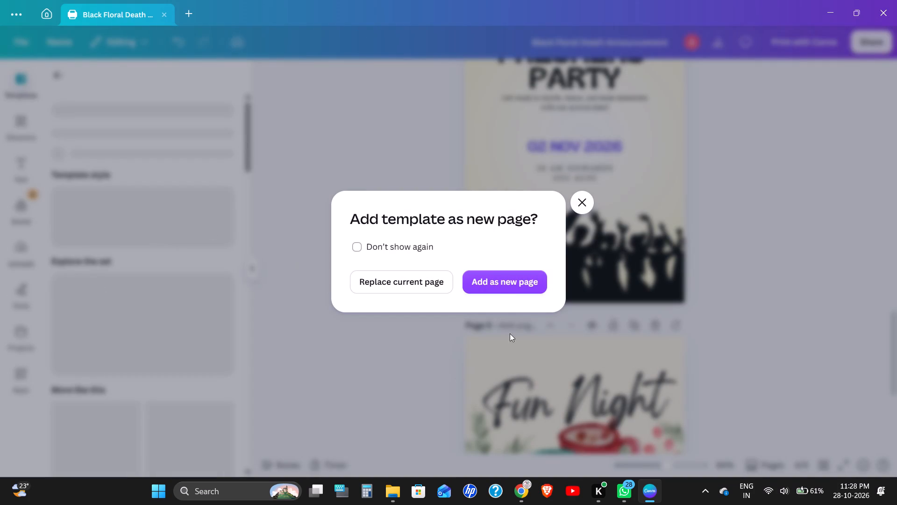
pyautogui.click(500, 279)
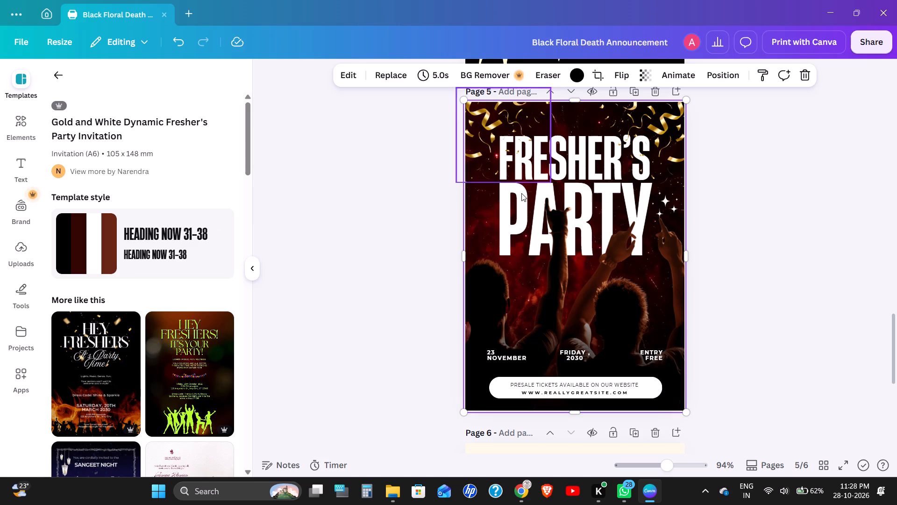
# Replace the date text on the new Fresher's Party page with "02 NOVEMBER", split over two lines.
pyautogui.click(500, 354)
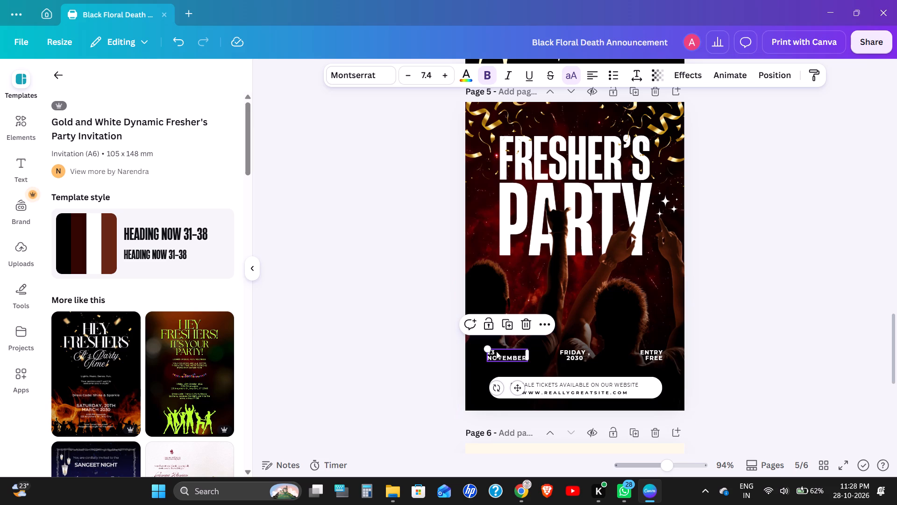
pyautogui.click(502, 356)
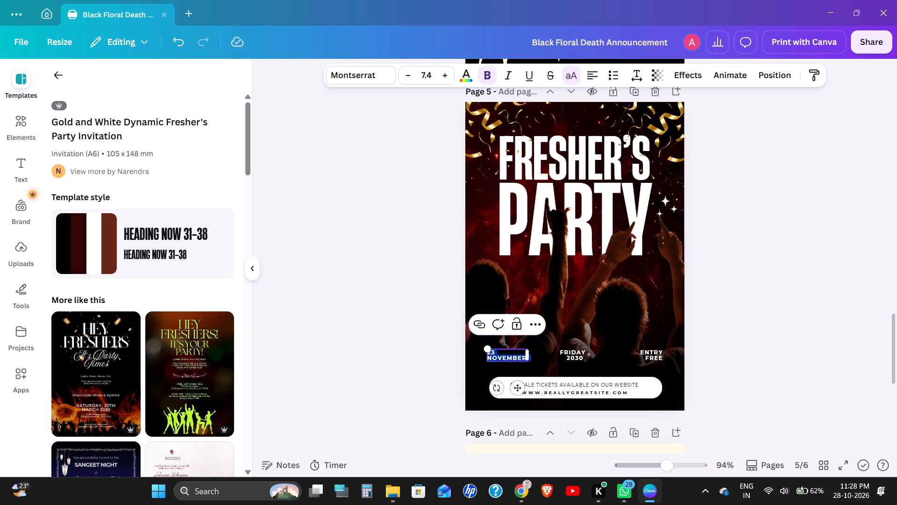
pyautogui.press('BackSpace')
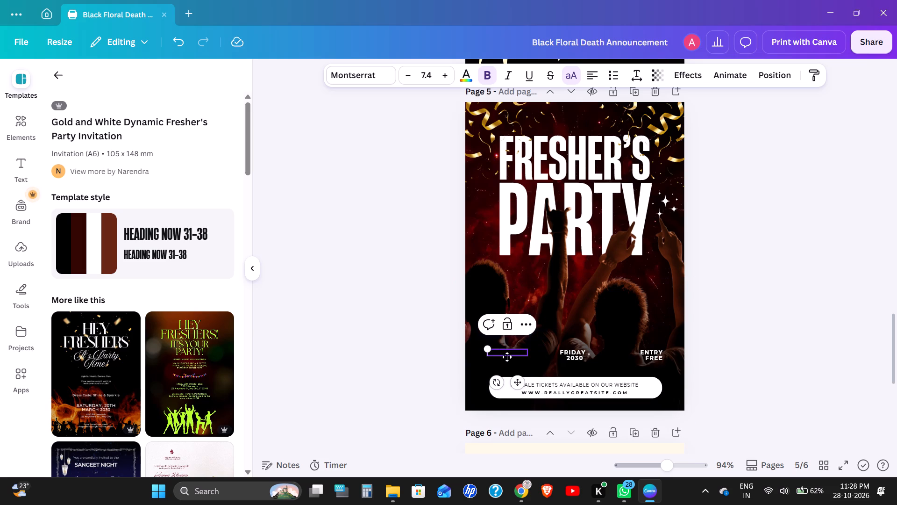
pyautogui.write('02')
pyautogui.press('Return')
pyautogui.write('NOVEMBER')
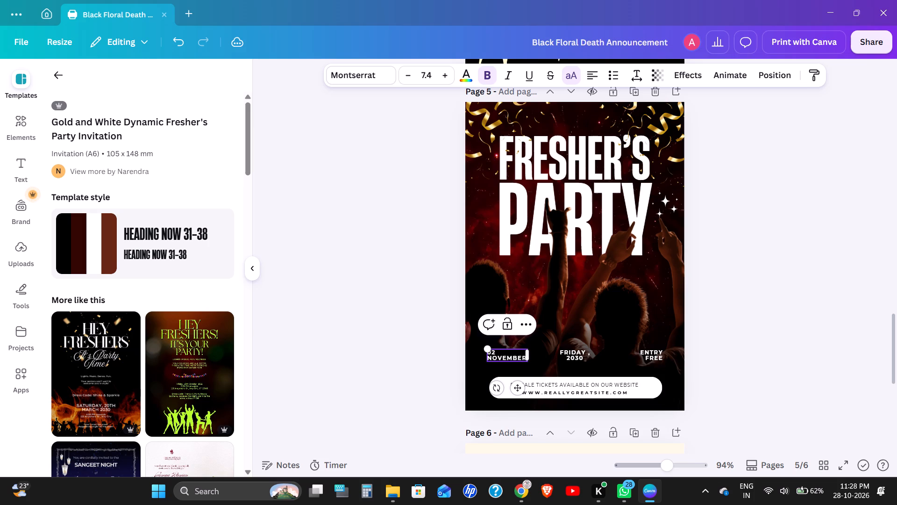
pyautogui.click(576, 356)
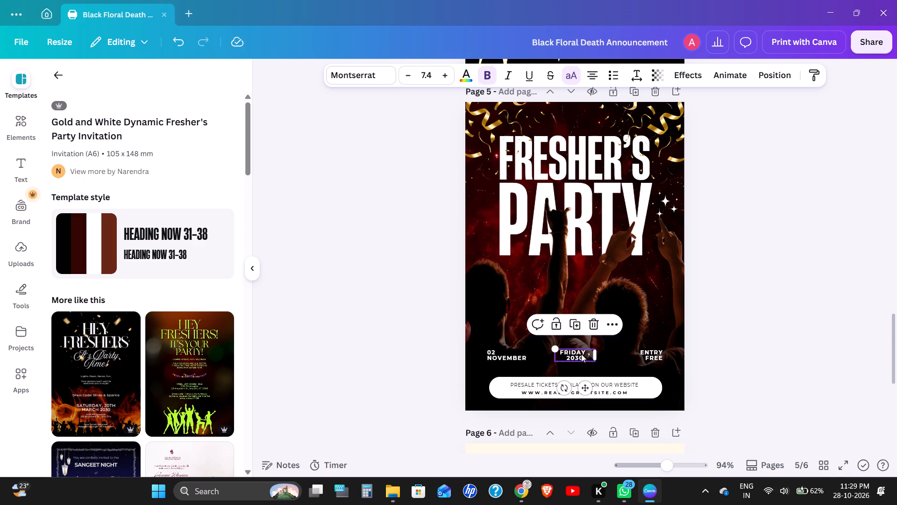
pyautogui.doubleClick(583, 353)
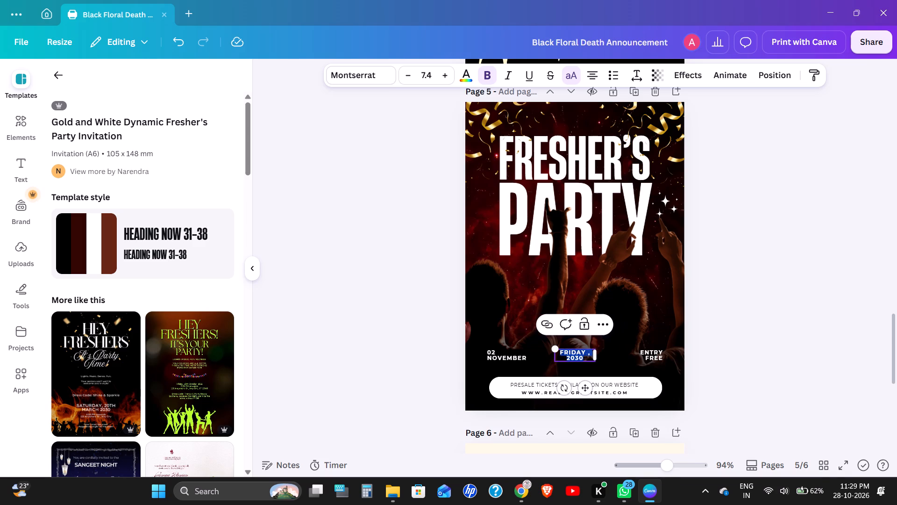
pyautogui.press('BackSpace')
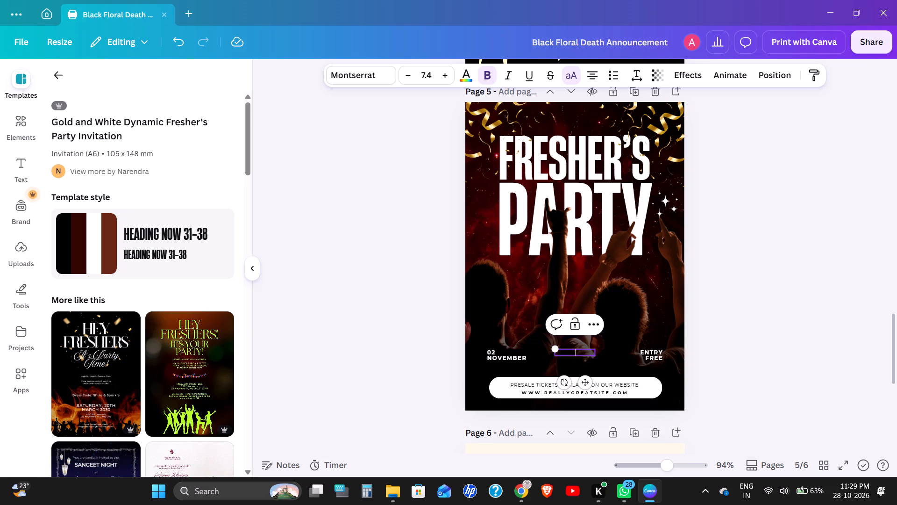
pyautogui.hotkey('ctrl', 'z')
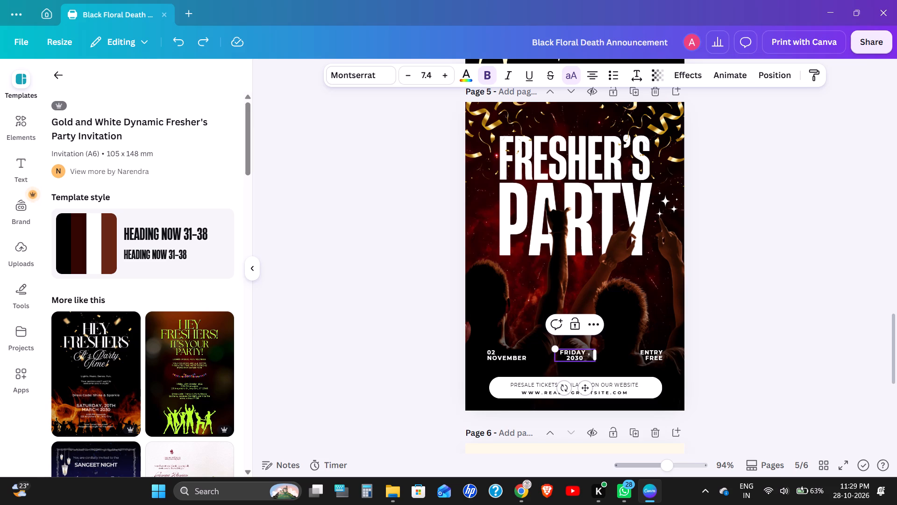
# Change the weekday and year text on page 5 to "MONDAY" and "2026", keeping the comma between them.
pyautogui.doubleClick(583, 353)
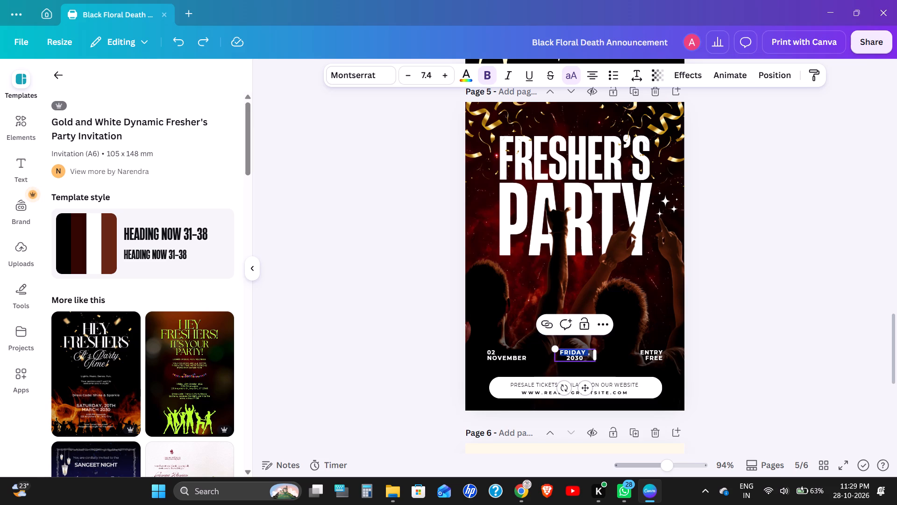
pyautogui.press('BackSpace')
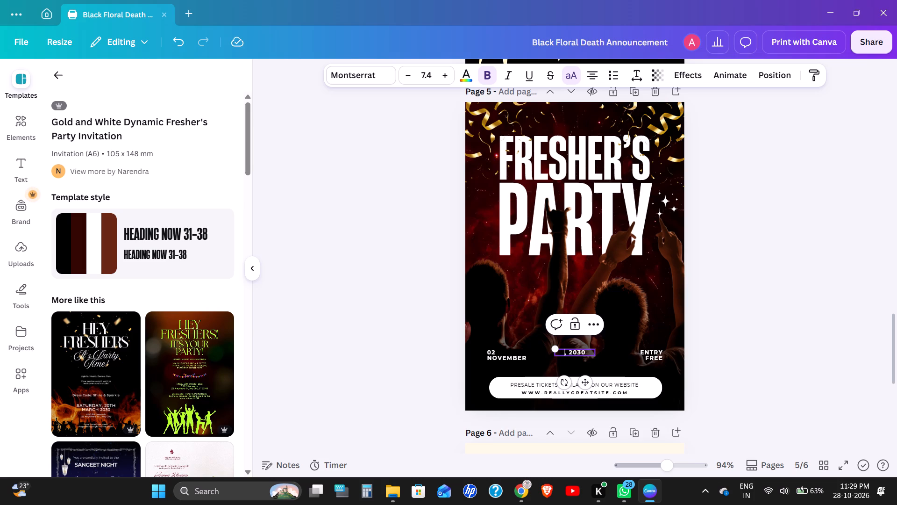
pyautogui.write('MONDAY')
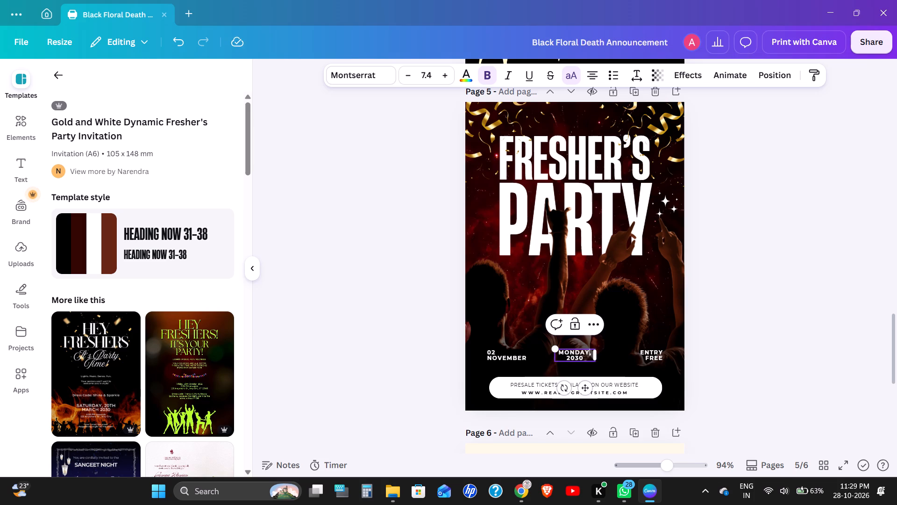
pyautogui.click(585, 358)
pyautogui.press('BackSpace')
pyautogui.press('BackSpace')
pyautogui.write('26')
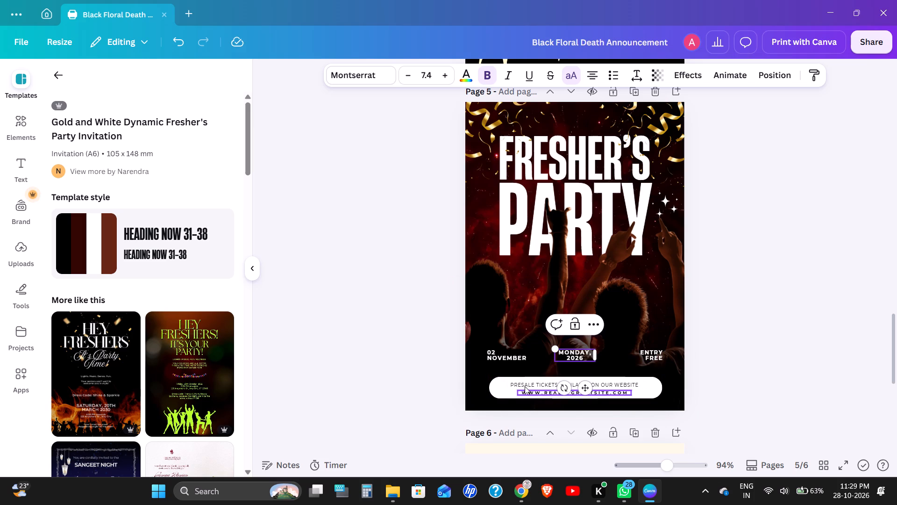
# Replace the presale tickets line on page 5 with "ORIENTAL INSTITUTE OF SCIENCE AND TECHNOLOGY".
pyautogui.click(607, 383)
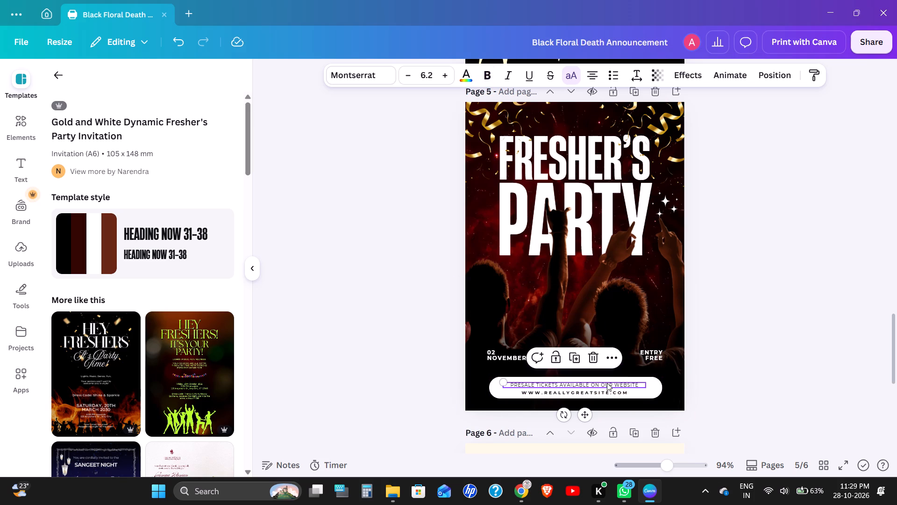
pyautogui.doubleClick(607, 383)
pyautogui.press('BackSpace')
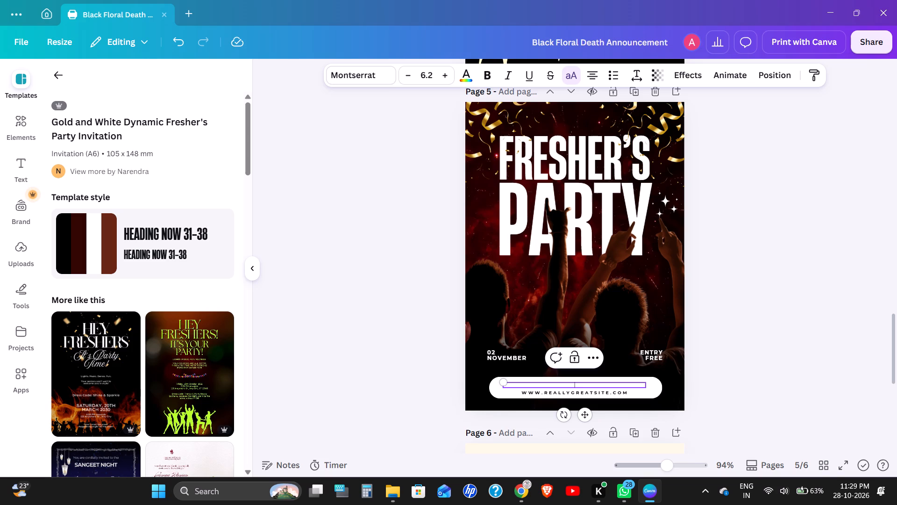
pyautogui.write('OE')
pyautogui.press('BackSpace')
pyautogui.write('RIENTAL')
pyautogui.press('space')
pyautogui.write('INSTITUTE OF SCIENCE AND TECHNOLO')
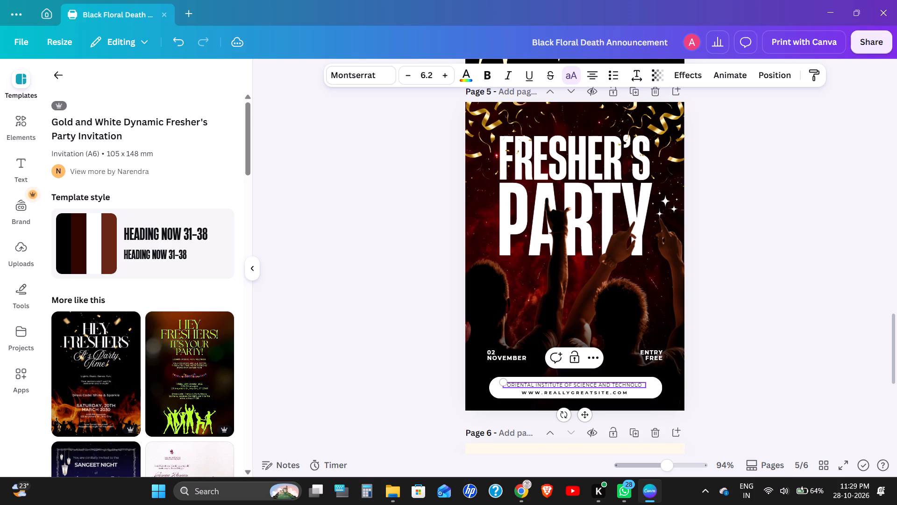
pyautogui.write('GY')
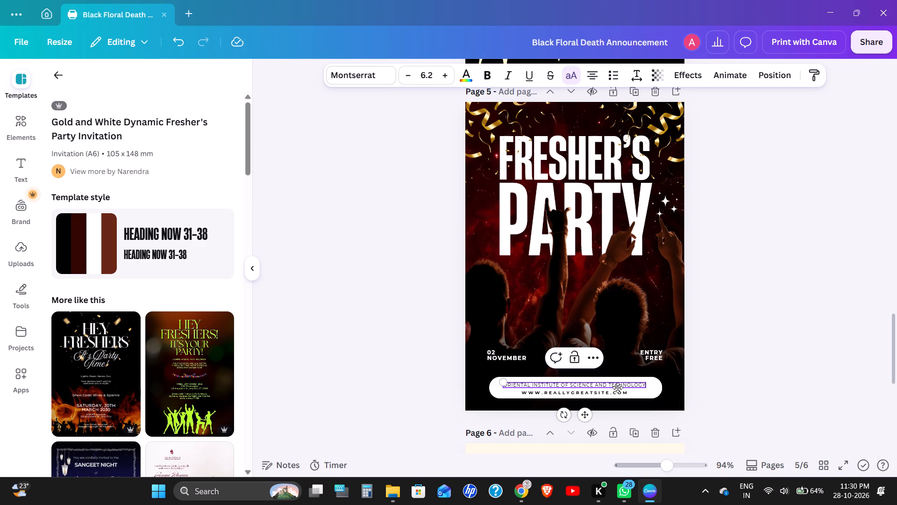
# Add the institute's locality, city and postal code after its name in the same text box on page 5.
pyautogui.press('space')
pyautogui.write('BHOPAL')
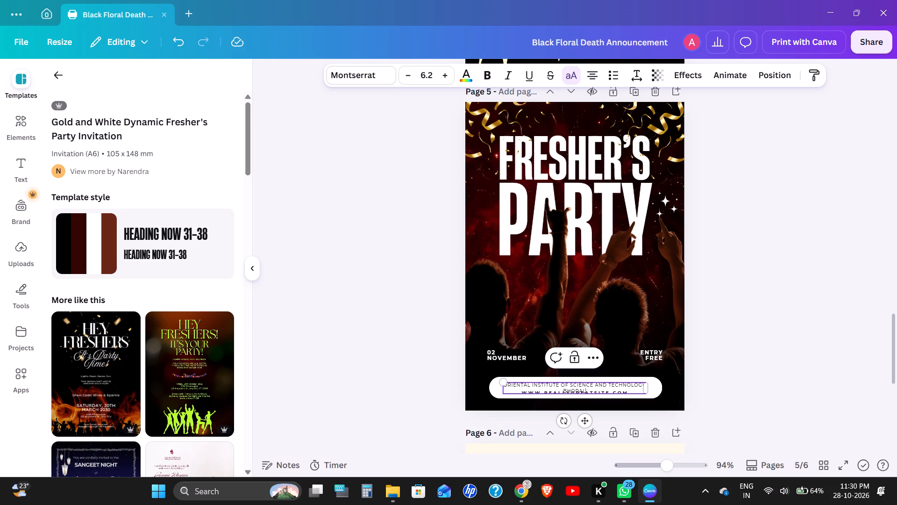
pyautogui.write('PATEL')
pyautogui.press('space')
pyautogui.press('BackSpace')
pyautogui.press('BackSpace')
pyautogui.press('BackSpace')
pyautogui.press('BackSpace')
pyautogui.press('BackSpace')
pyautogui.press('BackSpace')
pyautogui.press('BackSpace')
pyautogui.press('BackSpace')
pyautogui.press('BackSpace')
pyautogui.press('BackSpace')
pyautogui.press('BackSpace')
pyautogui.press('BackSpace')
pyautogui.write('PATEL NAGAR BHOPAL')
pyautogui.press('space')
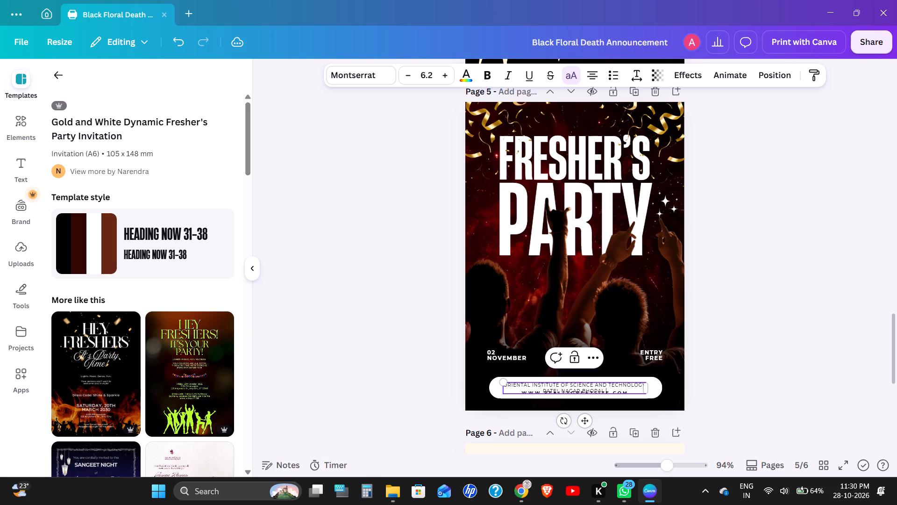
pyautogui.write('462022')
pyautogui.click(708, 381)
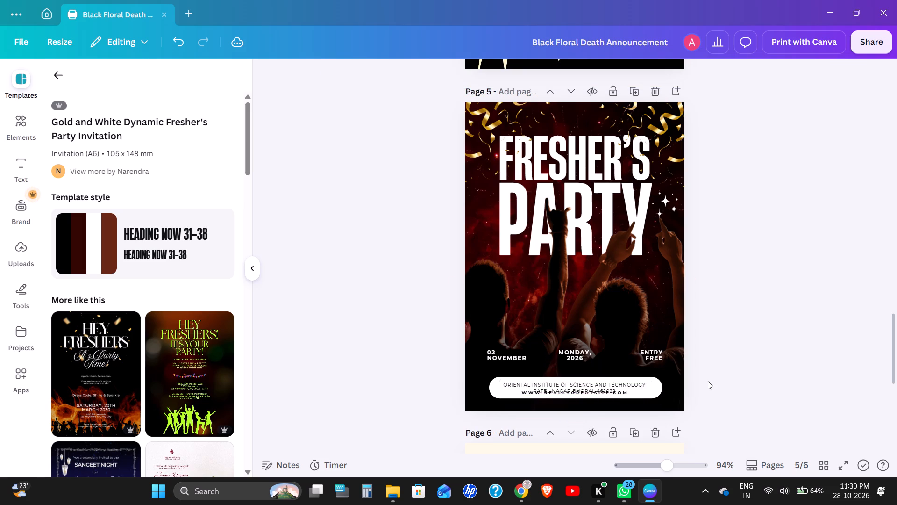
# Delete the website address line that overlaps the institute's text in the white banner on page 5.
pyautogui.click(606, 395)
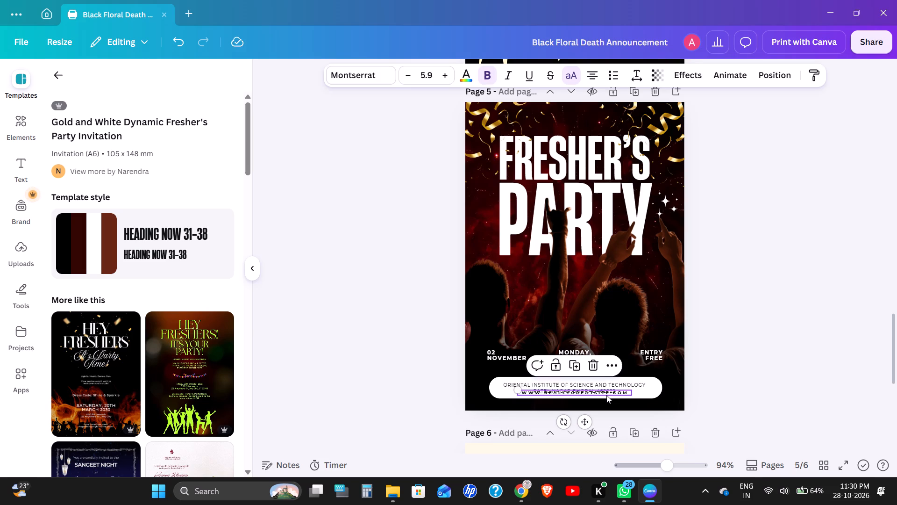
pyautogui.press('Delete')
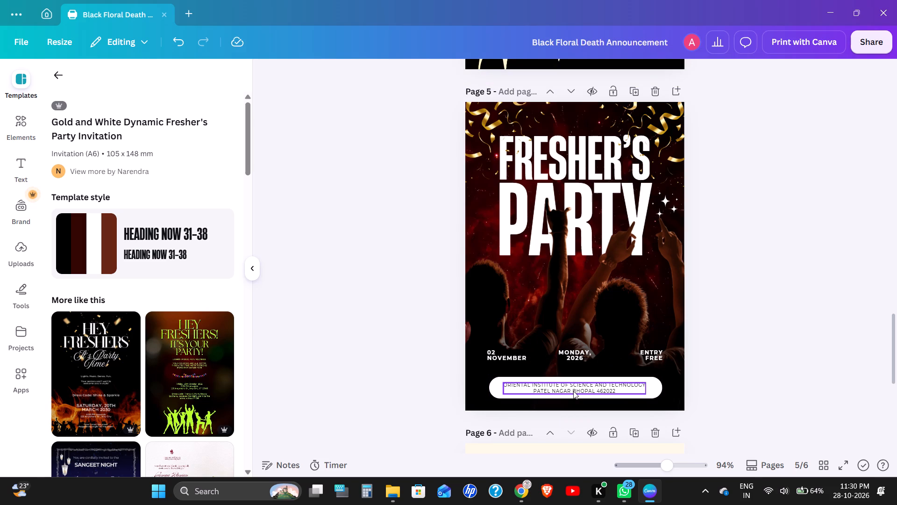
pyautogui.click(562, 383)
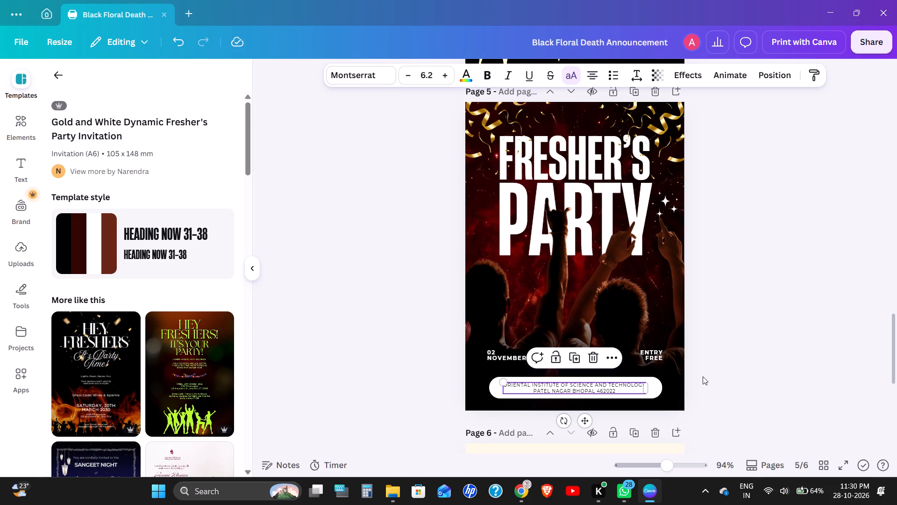
pyautogui.click(771, 341)
# Look over the finished Fresher's Party page and browse the similar invitation templates.
pyautogui.scroll(1, 732, 243)
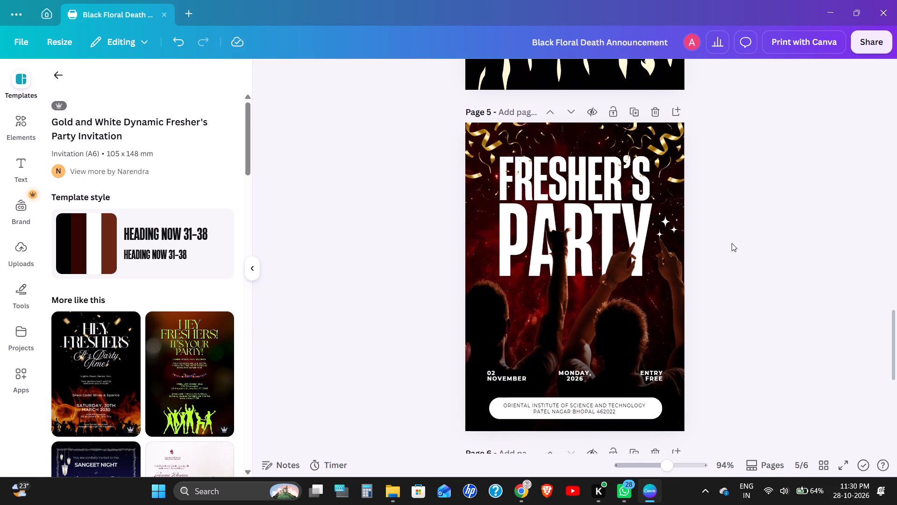
pyautogui.scroll(1, 732, 243)
pyautogui.scroll(-2, 193, 260)
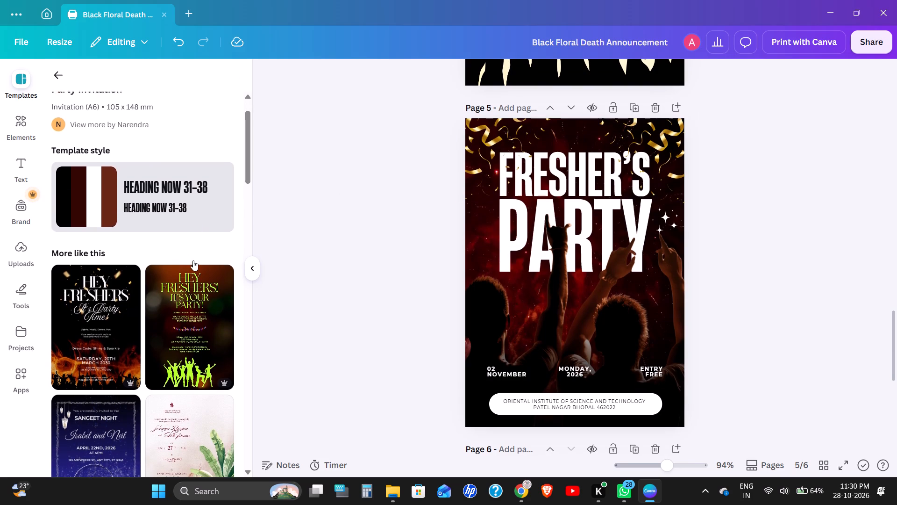
pyautogui.scroll(-5, 193, 260)
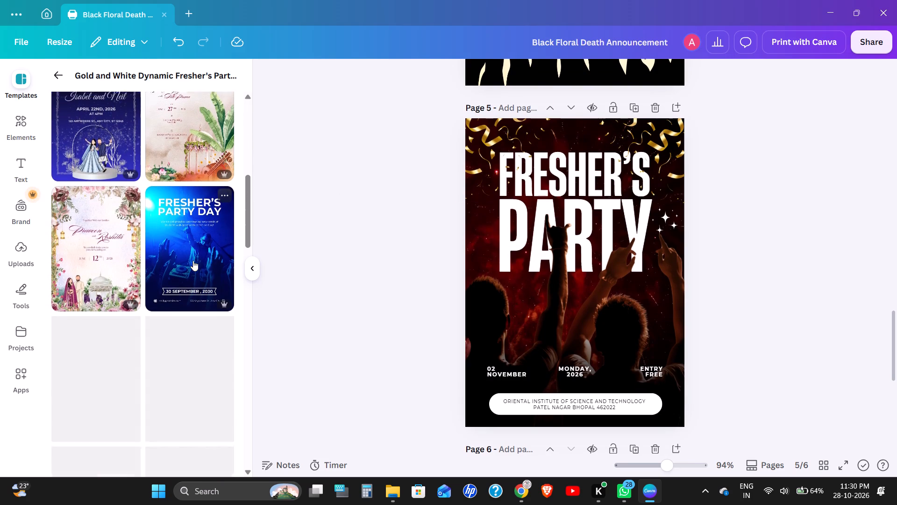
pyautogui.scroll(-2, 193, 260)
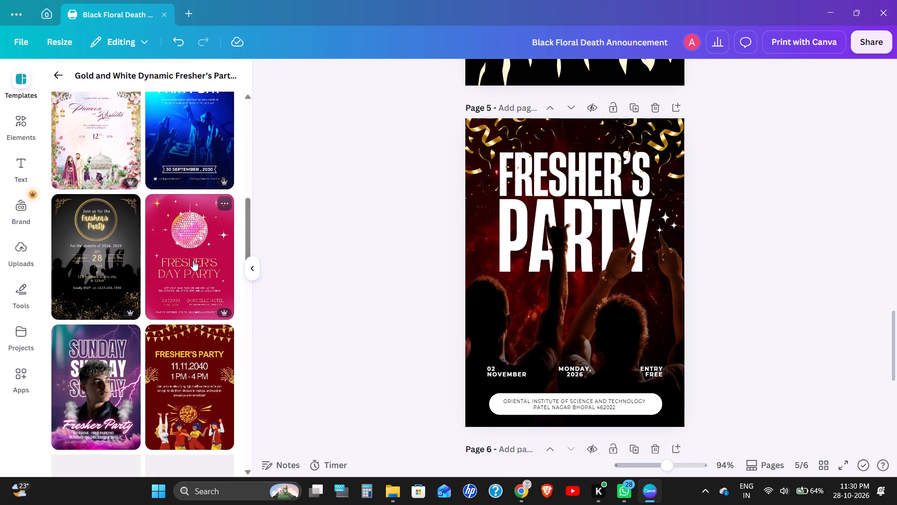
pyautogui.scroll(-2, 193, 260)
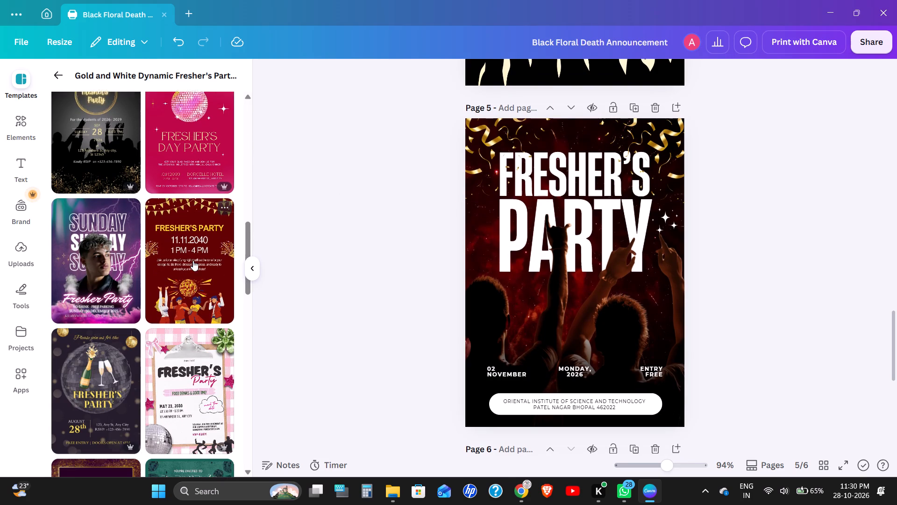
pyautogui.scroll(-4, 193, 260)
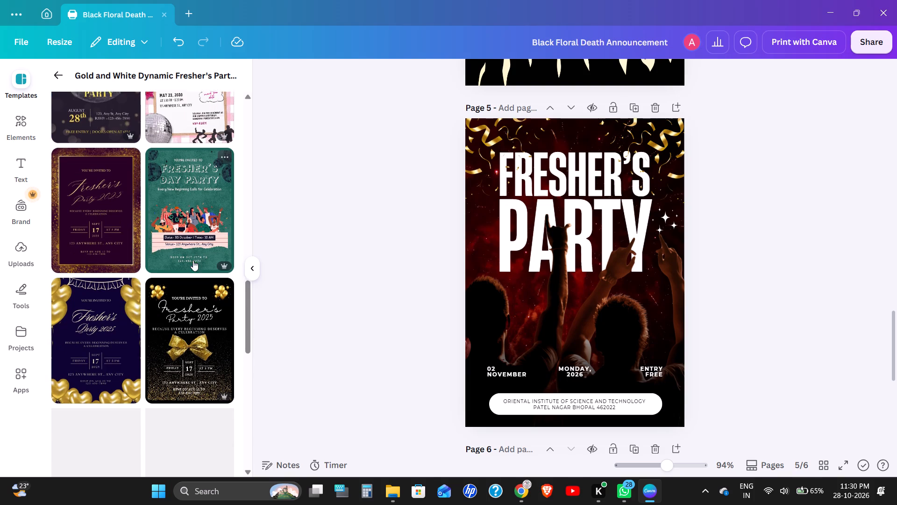
pyautogui.scroll(-1, 193, 260)
pyautogui.click(554, 196)
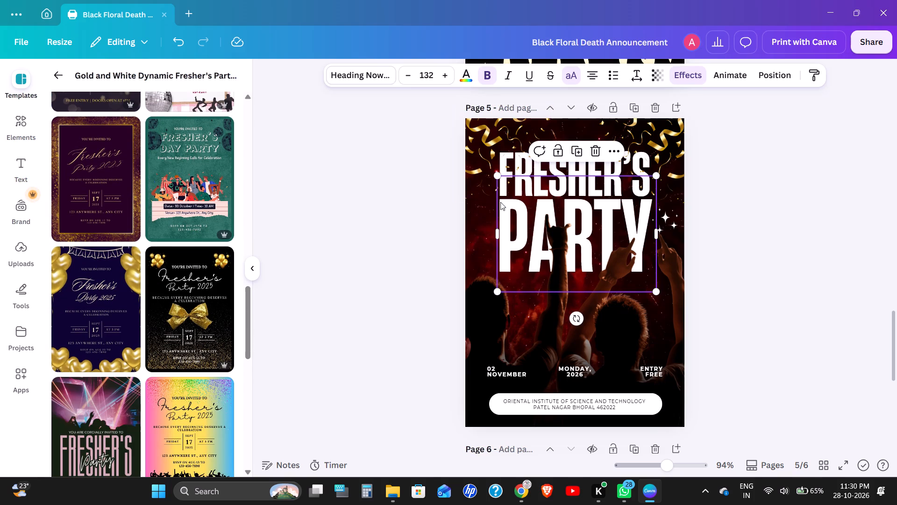
pyautogui.click(406, 207)
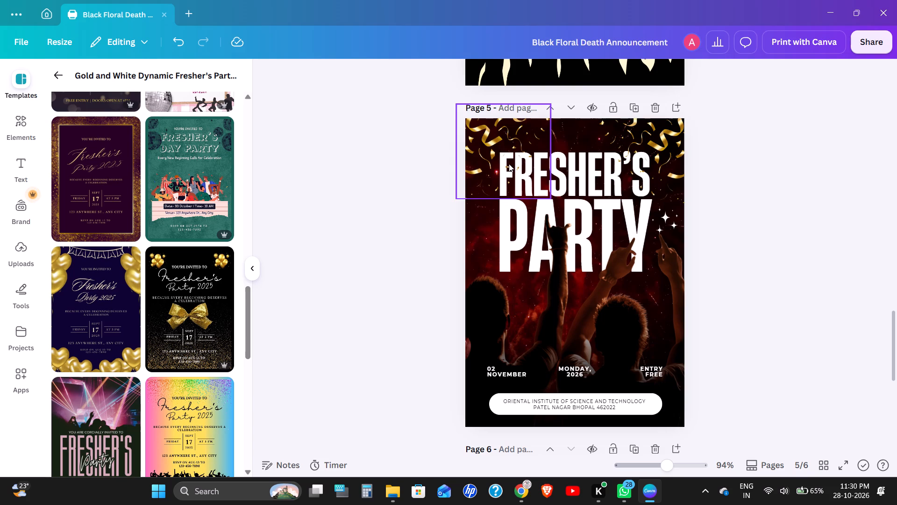
# Download only page 5 as a PNG, choosing page 5 instead of page 6 in the custom page selection.
pyautogui.click(855, 36)
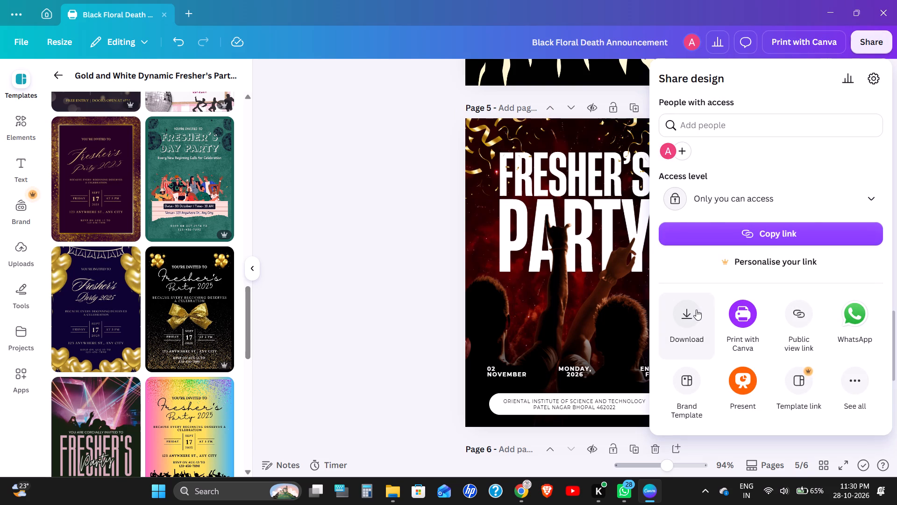
pyautogui.click(696, 310)
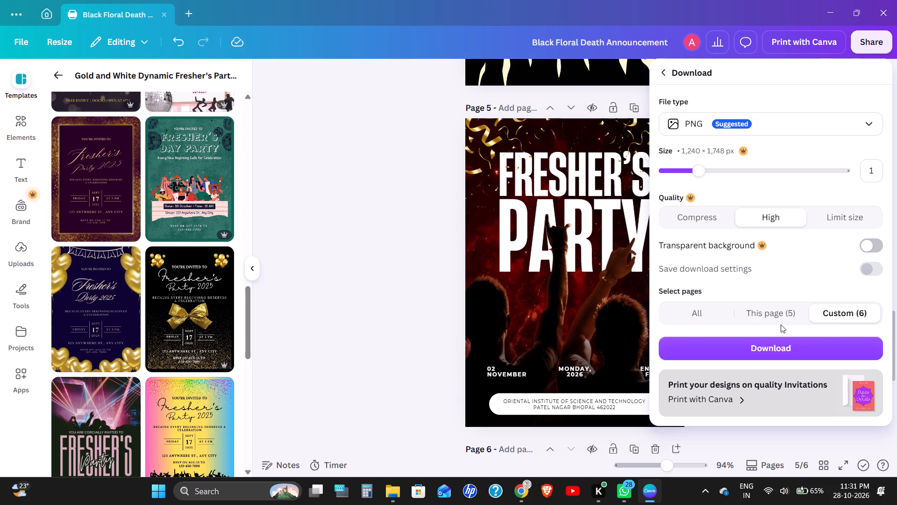
pyautogui.scroll(-3, 783, 275)
pyautogui.scroll(-2, 719, 304)
pyautogui.click(826, 320)
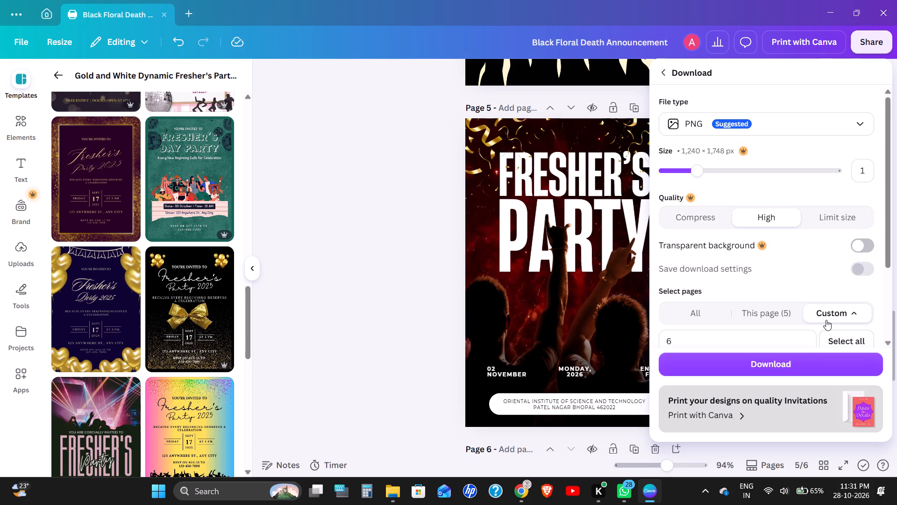
pyautogui.scroll(-4, 826, 320)
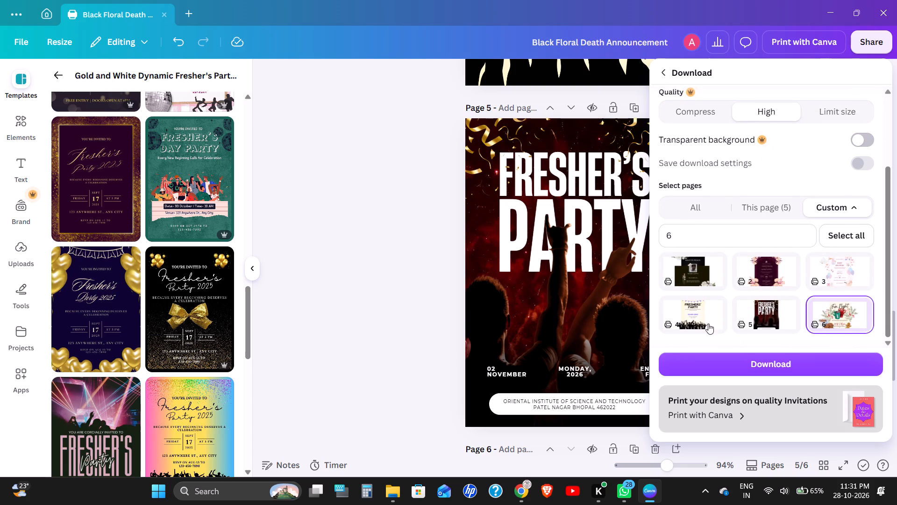
pyautogui.scroll(-1, 693, 282)
pyautogui.click(769, 312)
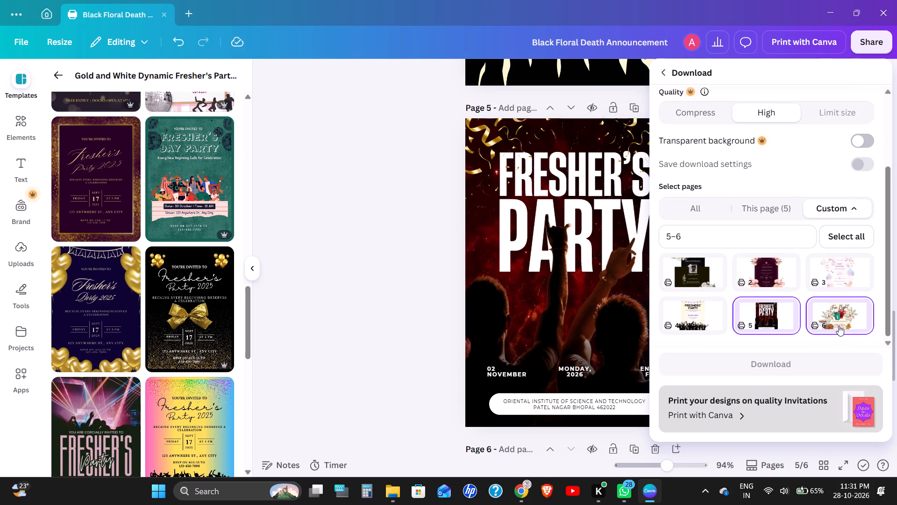
pyautogui.click(839, 325)
pyautogui.click(766, 361)
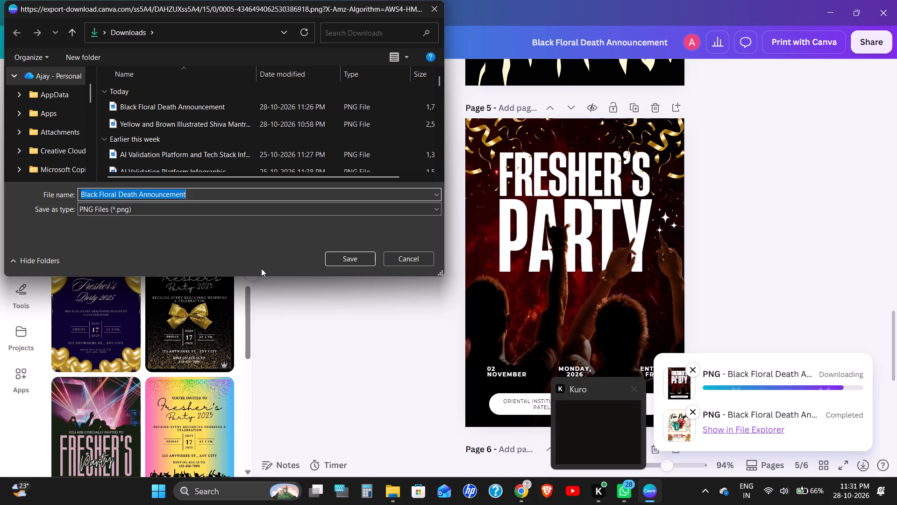
# Save the exported PNG in Downloads under the file name "FRESHERS PARTY".
pyautogui.press('BackSpace')
pyautogui.write('FRESHERS PARTY')
pyautogui.press('space')
pyautogui.press('Return')
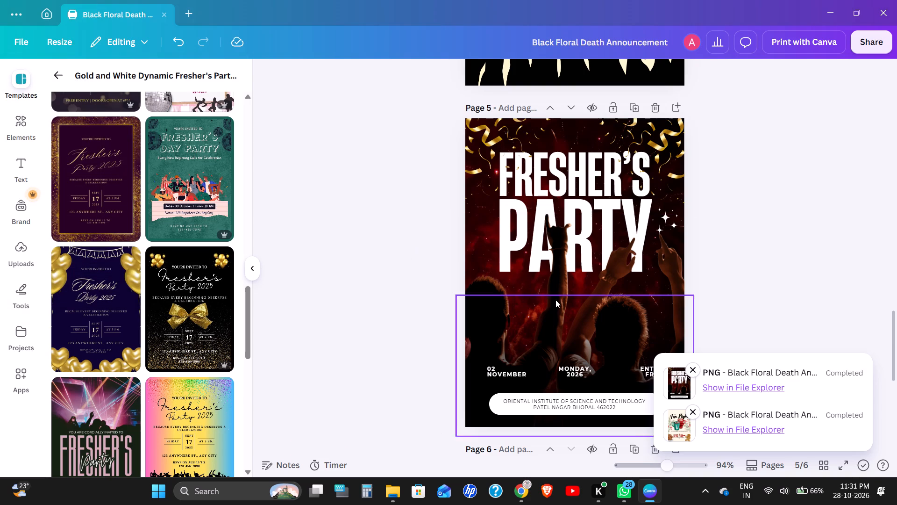
# Add a new blank page after the Fun Night page at the end of the design.
pyautogui.scroll(-2, 406, 281)
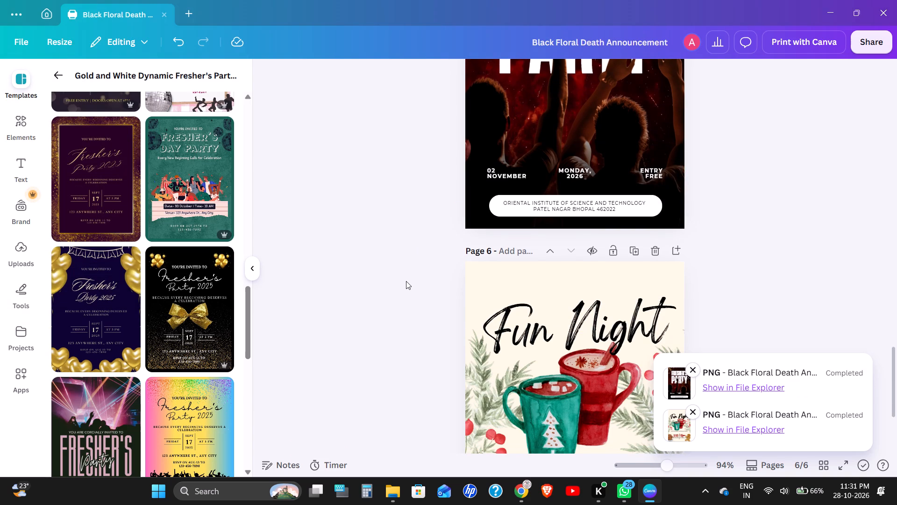
pyautogui.scroll(2, 473, 310)
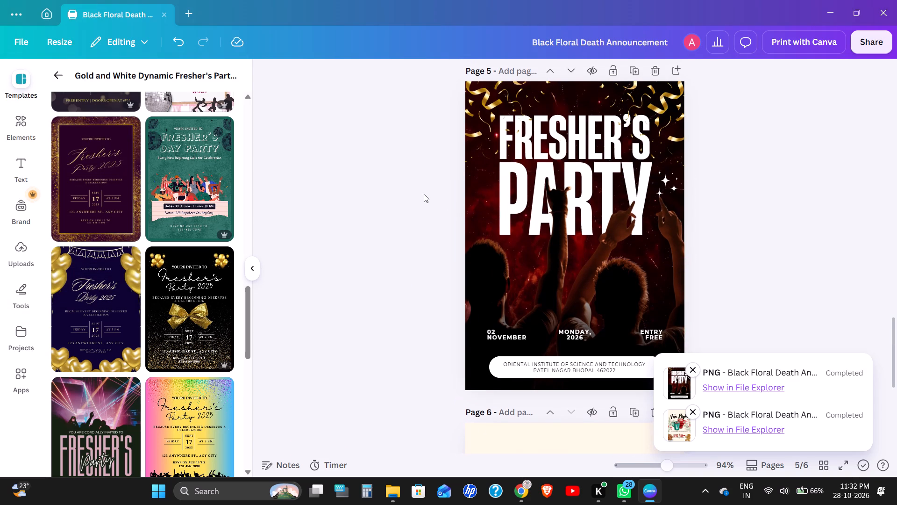
pyautogui.click(420, 193)
pyautogui.scroll(-10, 420, 193)
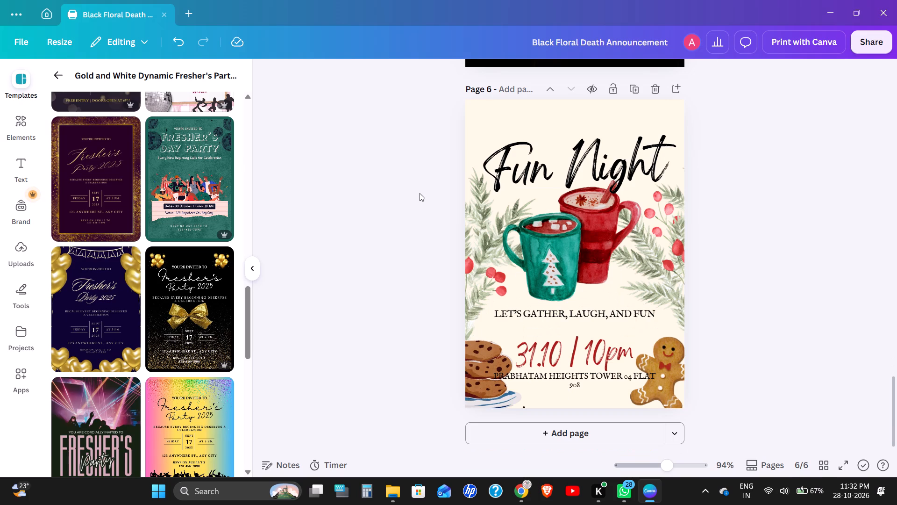
pyautogui.scroll(-5, 117, 328)
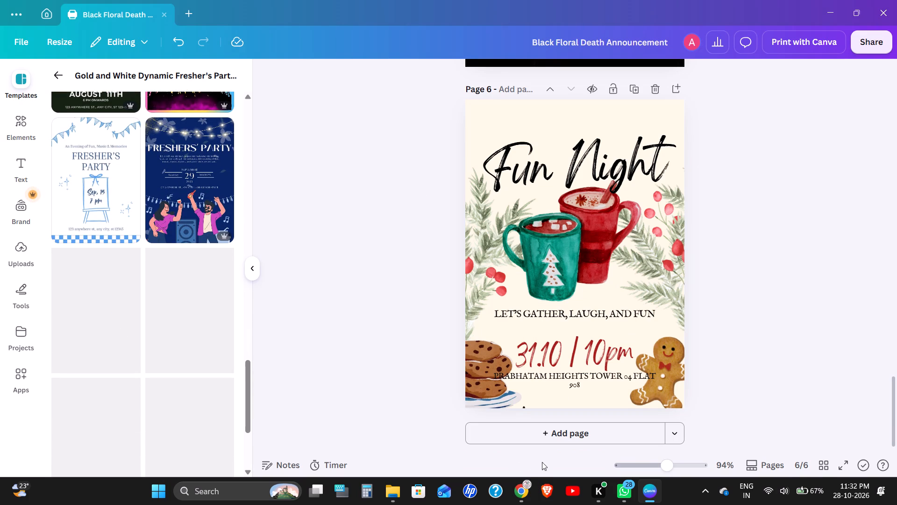
pyautogui.click(537, 433)
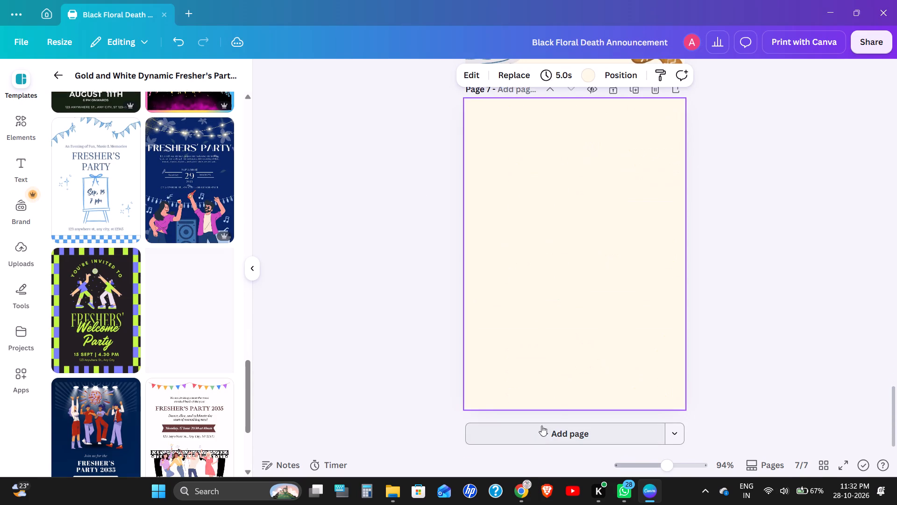
pyautogui.click(383, 231)
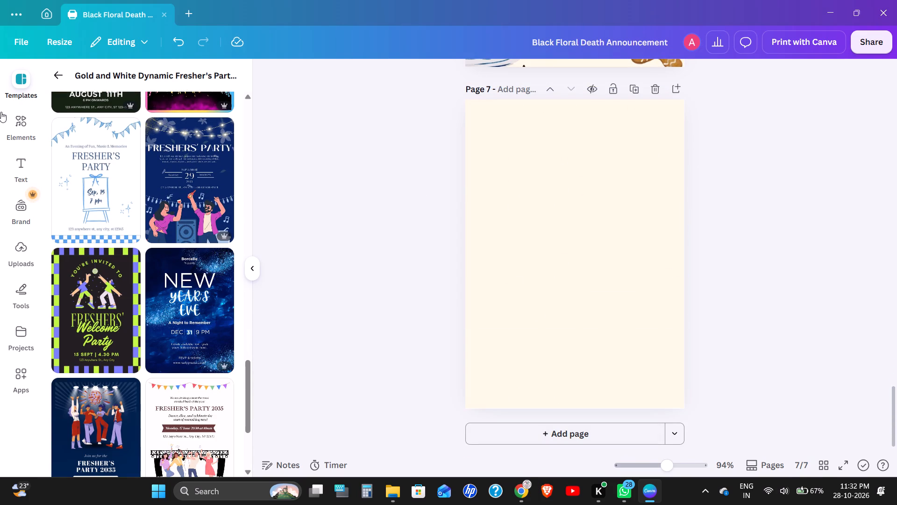
# Open the elements library to find graphics for the blank page 7.
pyautogui.click(12, 120)
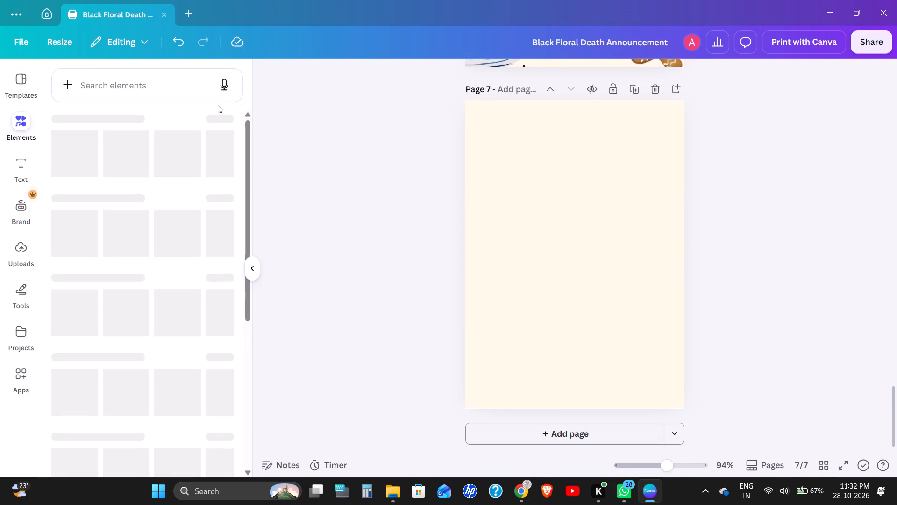
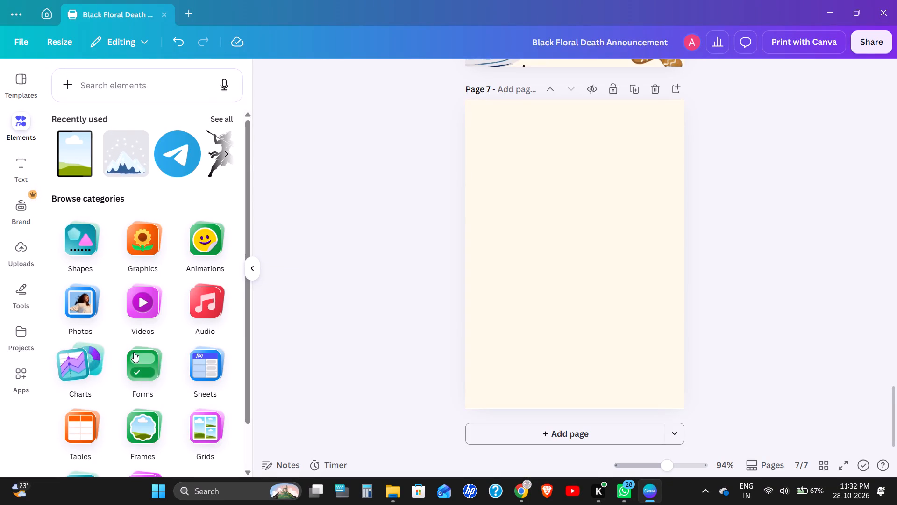
# Browse the grid layouts and the templates similar to the Gold and White Dynamic Fresher's Party one for page 7.
pyautogui.scroll(-2, 134, 352)
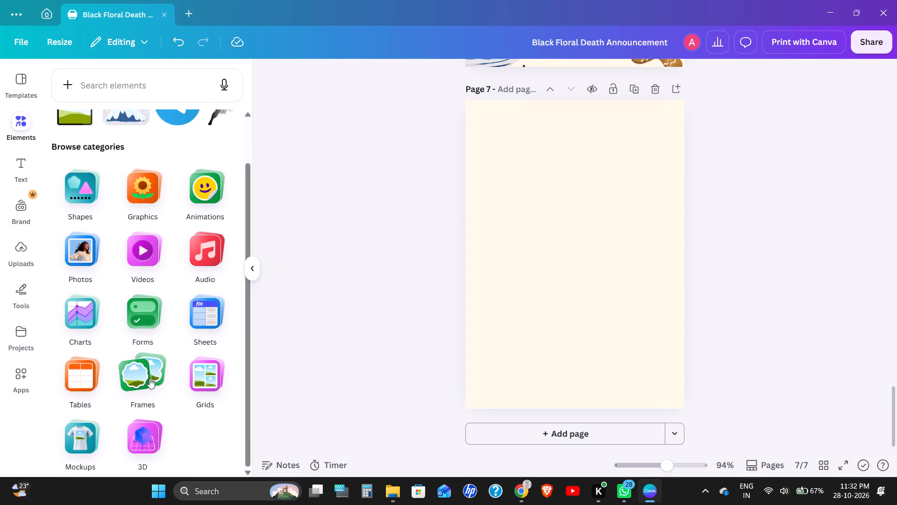
pyautogui.click(202, 389)
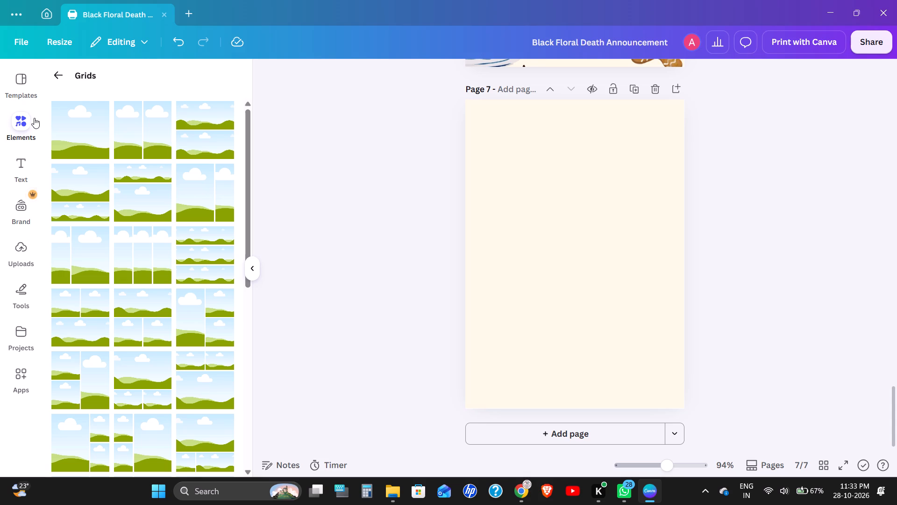
pyautogui.click(14, 91)
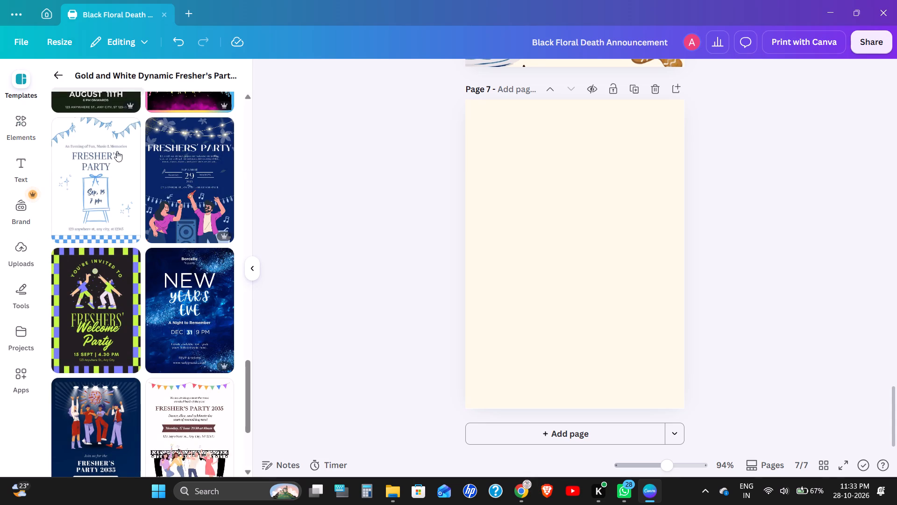
pyautogui.scroll(-3, 119, 81)
pyautogui.scroll(-2, 167, 245)
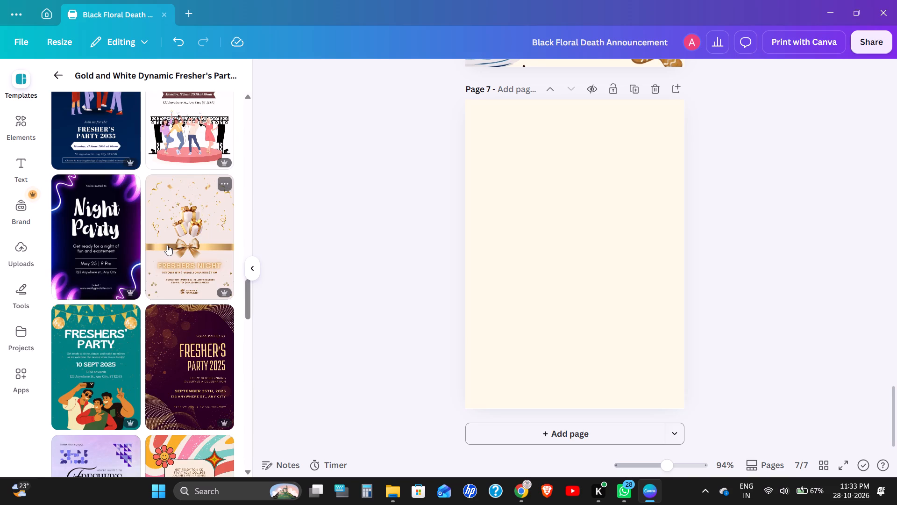
pyautogui.scroll(-3, 167, 245)
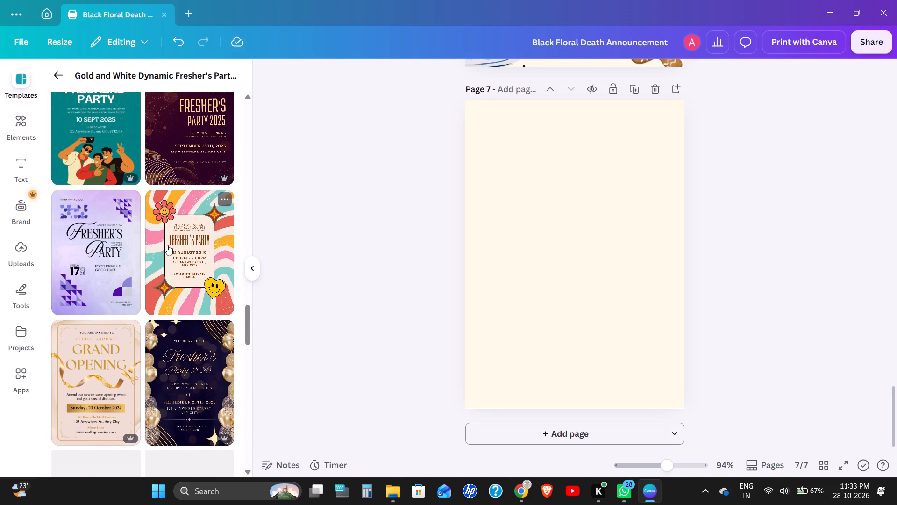
pyautogui.scroll(3, 167, 245)
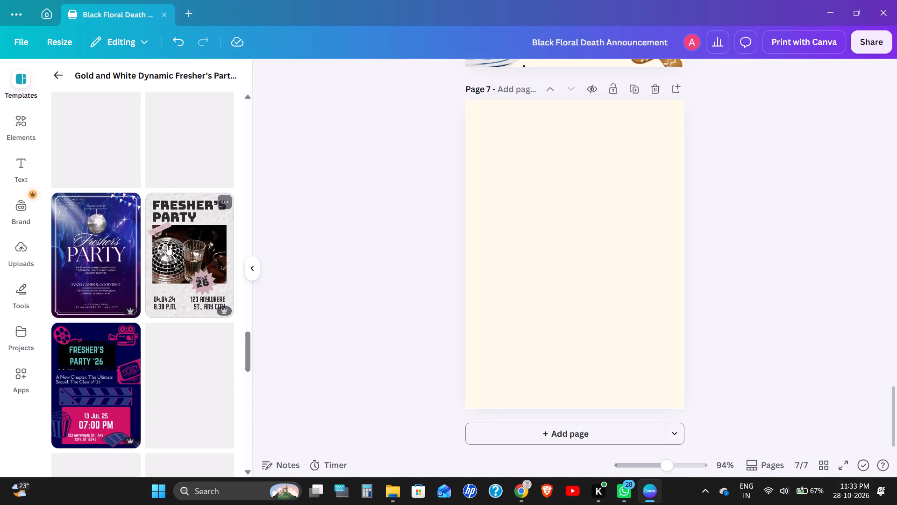
pyautogui.scroll(-2, 167, 245)
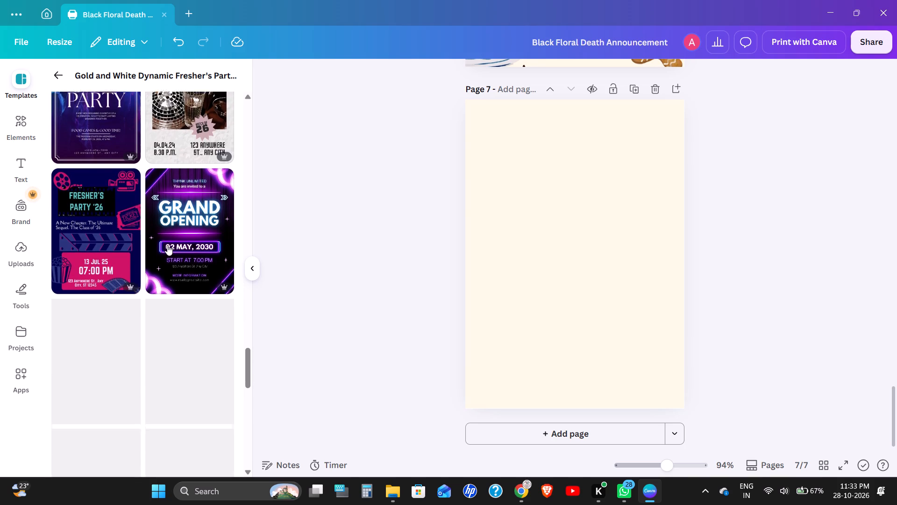
pyautogui.scroll(-1, 167, 245)
pyautogui.scroll(8, 167, 245)
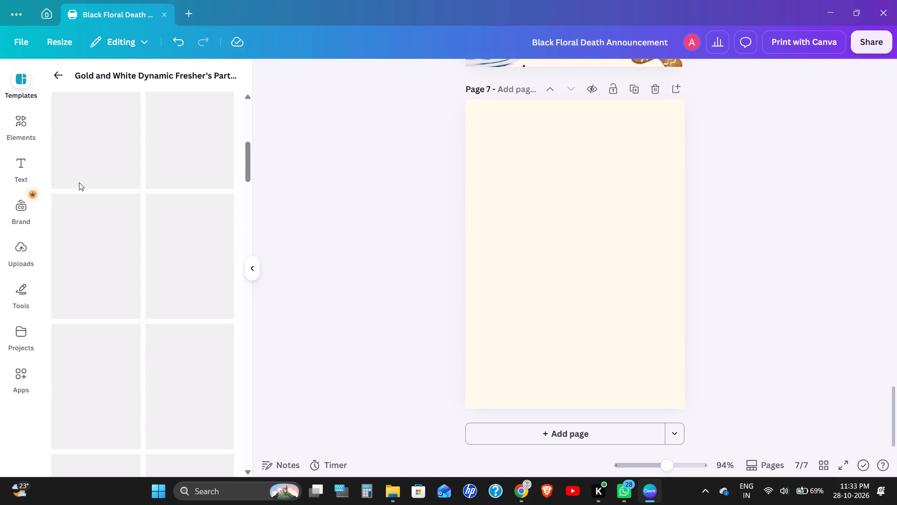
# Apply the Purple and Gold Modern Freshers Party Invitation template from the FRESHERS PARTY search results to blank page 7.
pyautogui.click(64, 67)
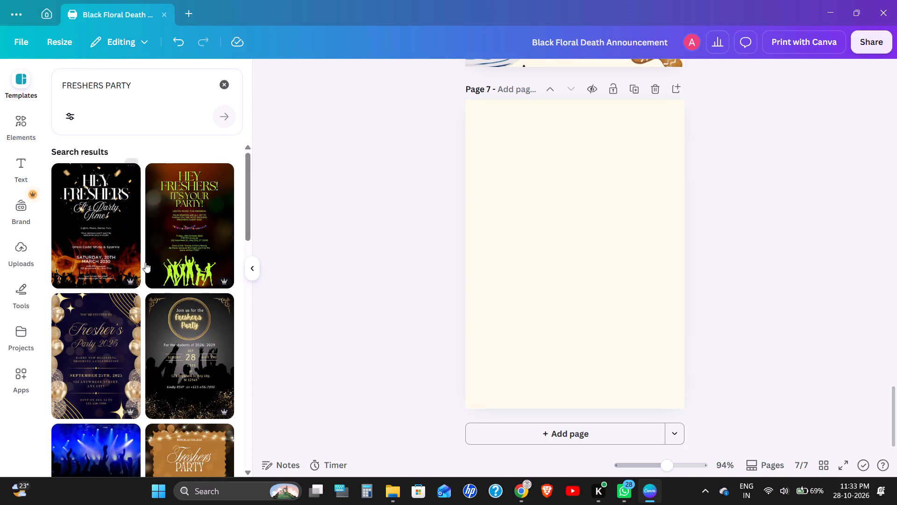
pyautogui.scroll(-5, 145, 262)
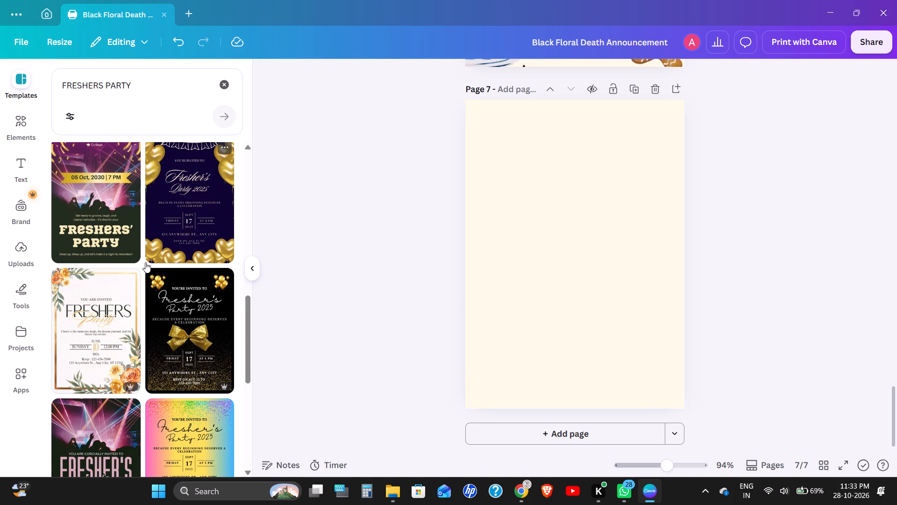
pyautogui.scroll(-1, 145, 262)
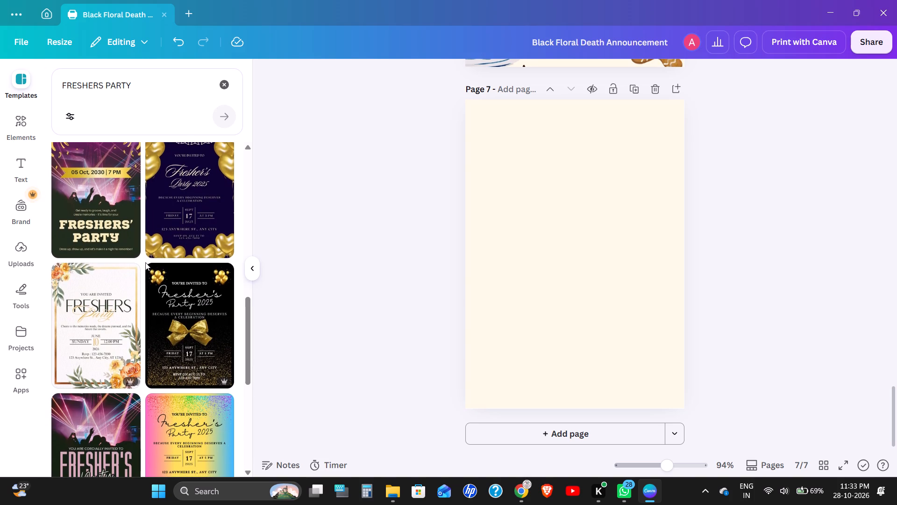
pyautogui.click(90, 221)
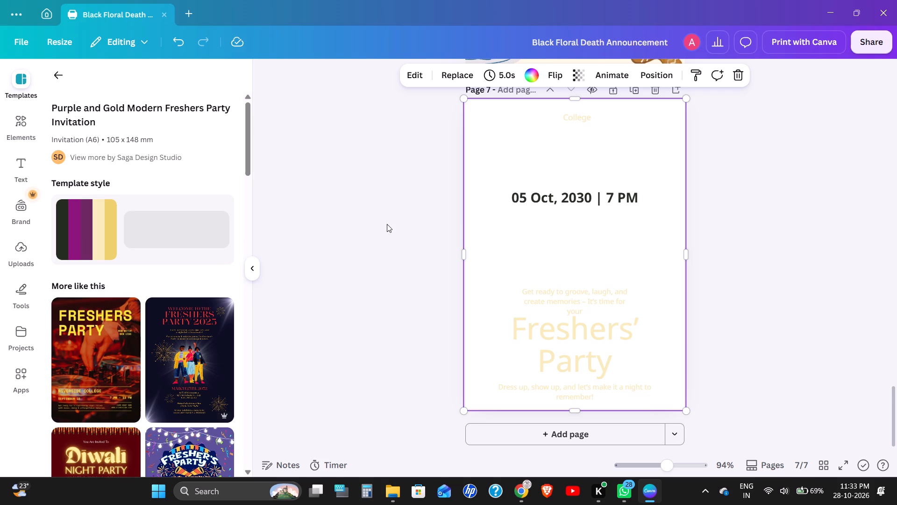
pyautogui.write('HYG')
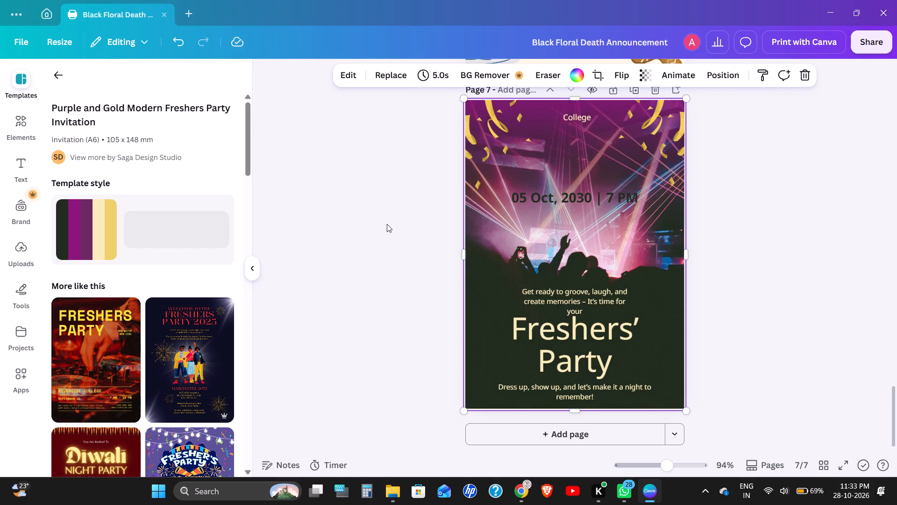
# Change the day and month in the gold ribbon's date text on page 7 to 02 Nov.
pyautogui.click(569, 200)
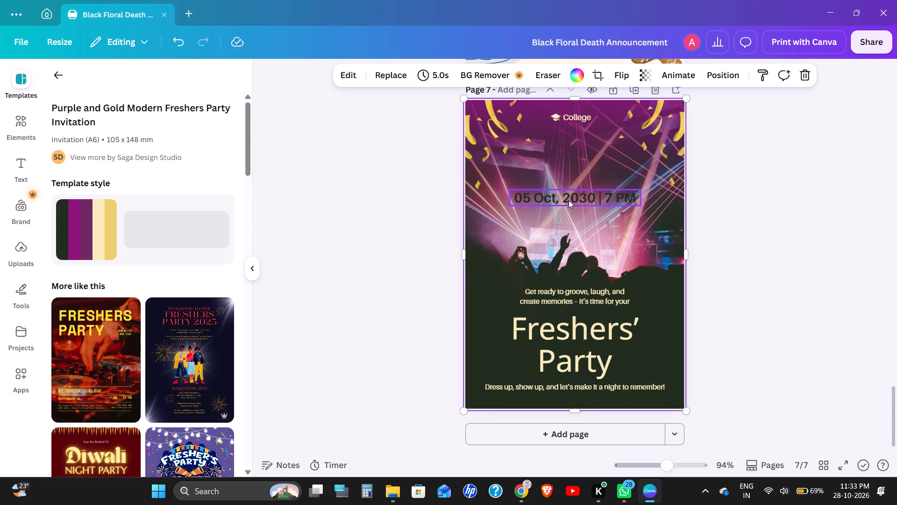
pyautogui.click(548, 202)
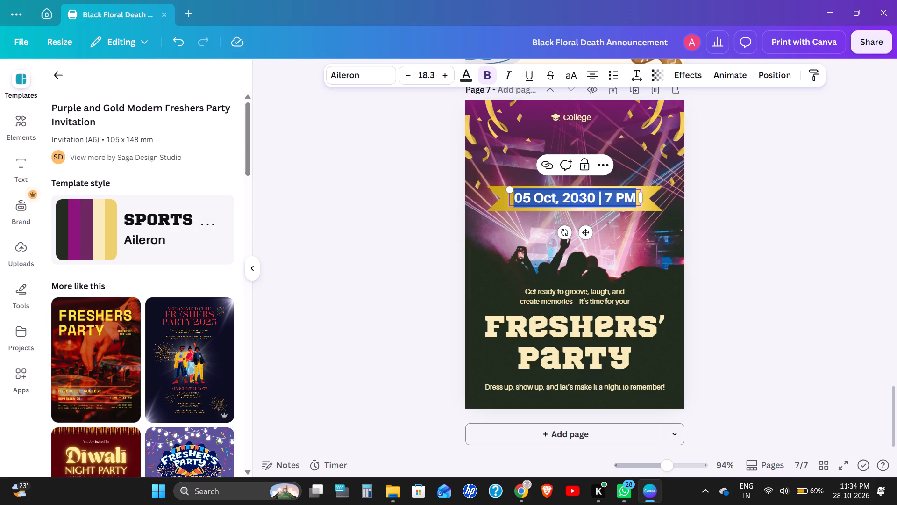
pyautogui.click(531, 197)
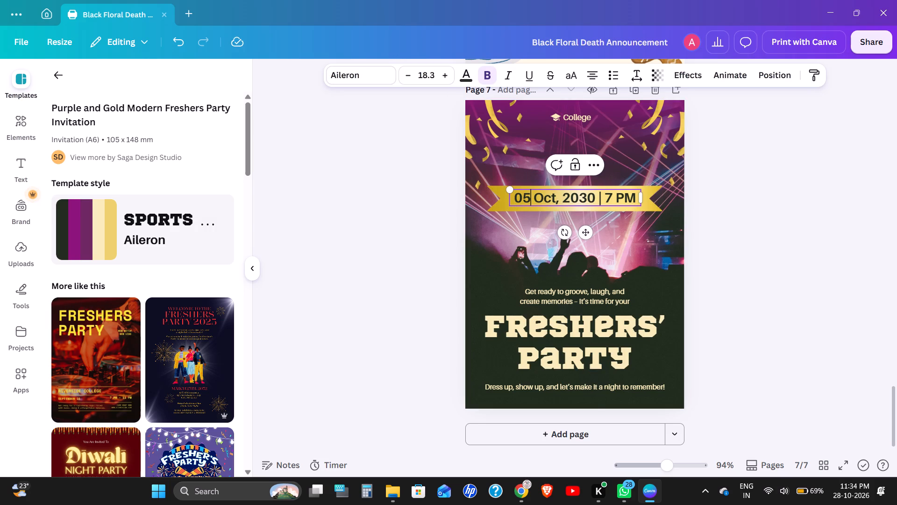
pyautogui.press('BackSpace')
pyautogui.press('2')
pyautogui.press('Right')
pyautogui.press('Right')
pyautogui.press('Right')
pyautogui.press('Right')
pyautogui.press('BackSpace')
pyautogui.press('BackSpace')
pyautogui.press('BackSpace')
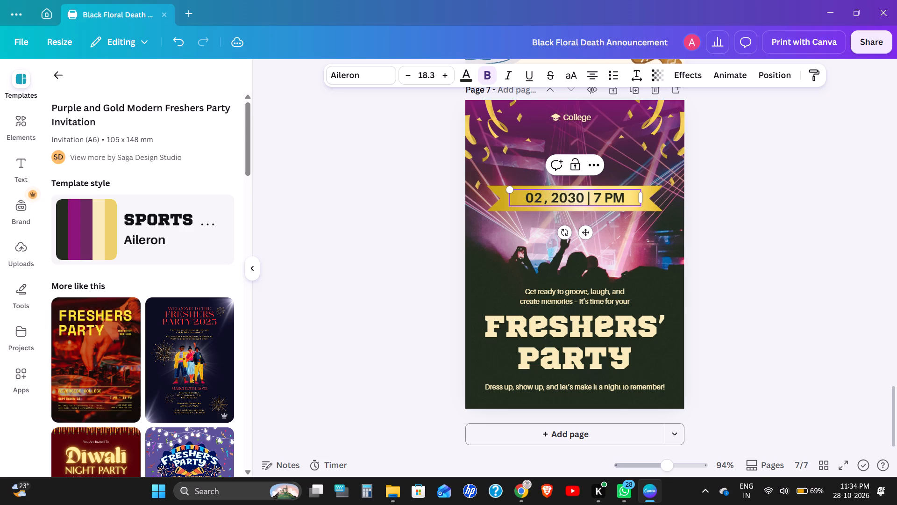
pyautogui.write('Nov')
# Set the year in the gold ribbon's date text to 2026.
pyautogui.press('Right')
pyautogui.press('Right')
pyautogui.press('Right')
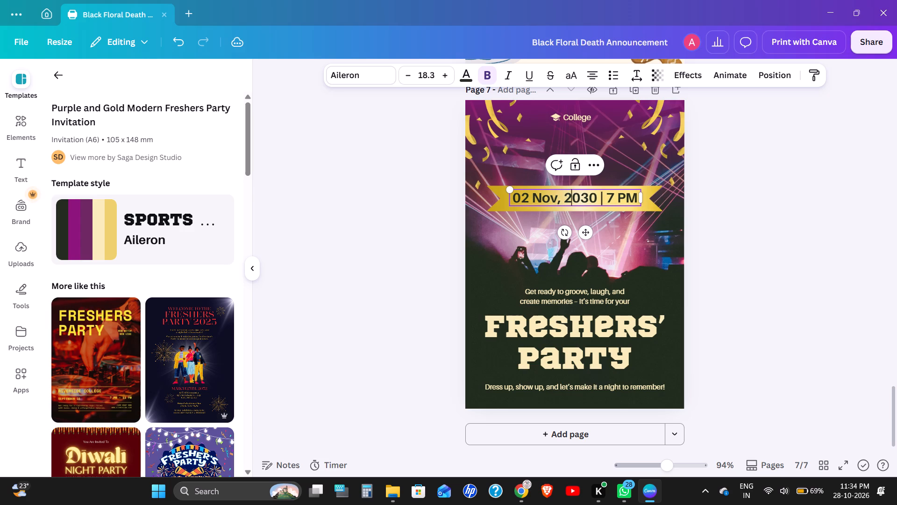
pyautogui.press('Right')
pyautogui.press('Right')
pyautogui.press('Right')
pyautogui.press('BackSpace')
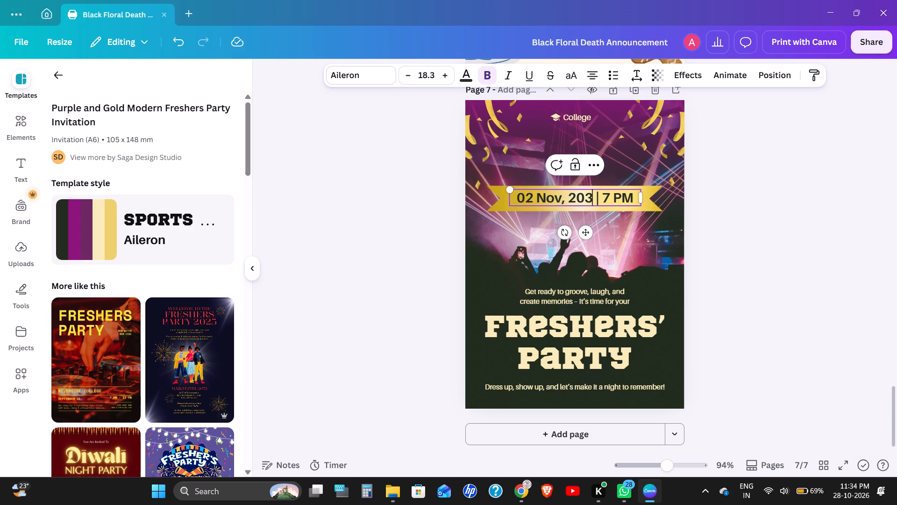
pyautogui.press('BackSpace')
pyautogui.write('26')
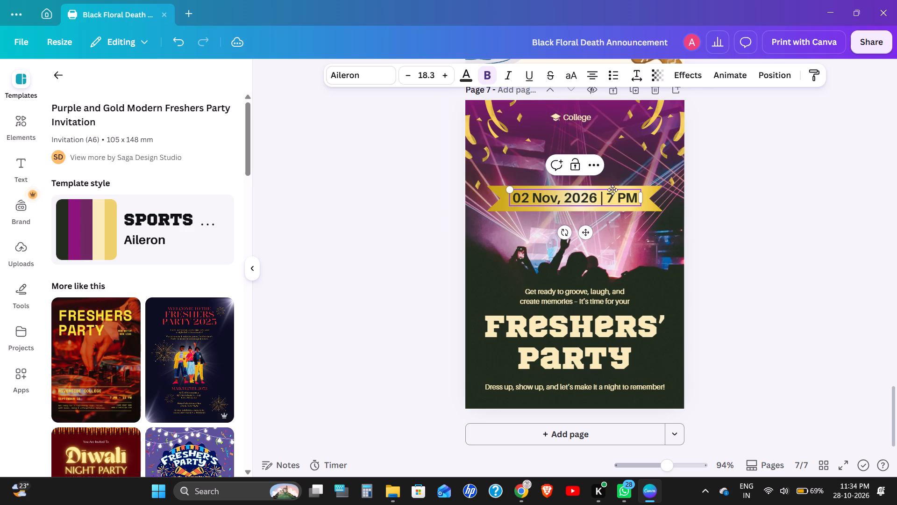
# Set the event time in the gold ribbon's date text to 10 AM.
pyautogui.click(614, 197)
pyautogui.press('BackSpace')
pyautogui.write('10')
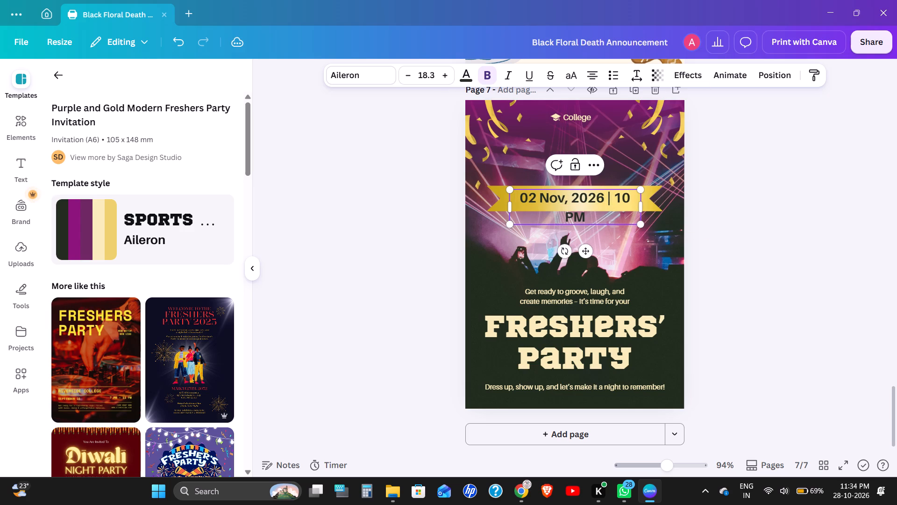
pyautogui.click(599, 216)
pyautogui.press('BackSpace')
pyautogui.press('BackSpace')
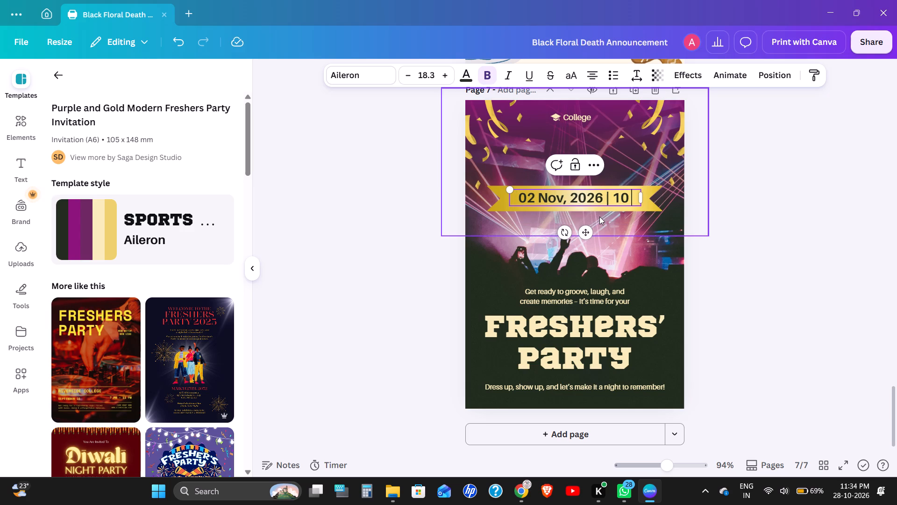
pyautogui.press('space')
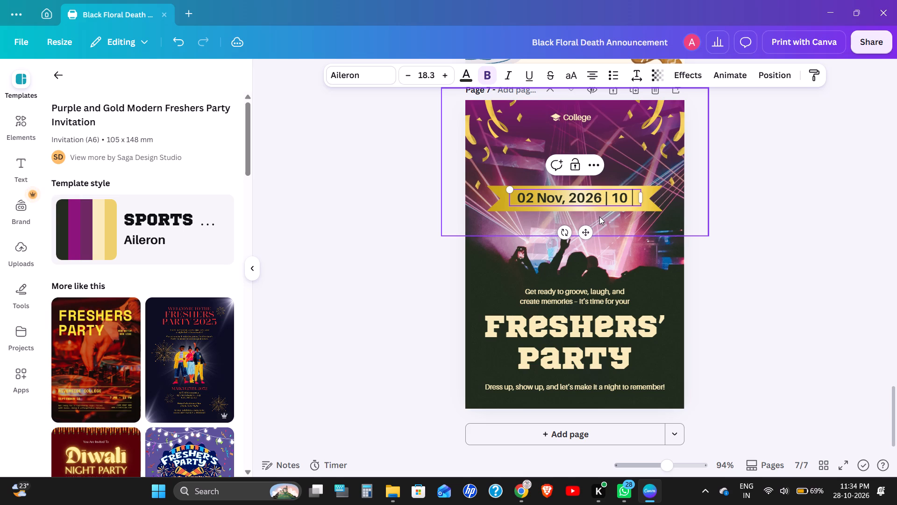
pyautogui.write('A')
pyautogui.hotkey('shift', 'm')
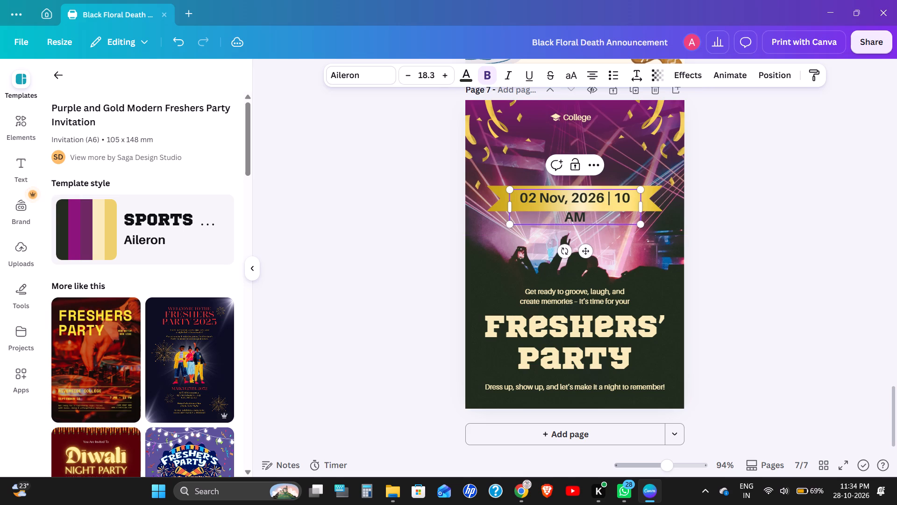
# Widen the date text box so the date and time fit on one line, and centre it on the gold ribbon.
pyautogui.click(640, 208)
pyautogui.moveTo(645, 208); pyautogui.dragTo(653, 207)
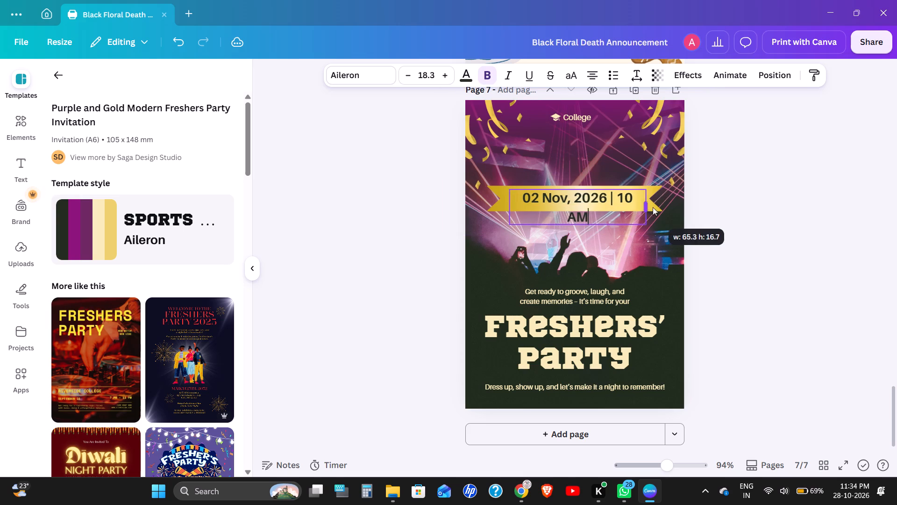
pyautogui.moveTo(653, 207); pyautogui.dragTo(657, 206)
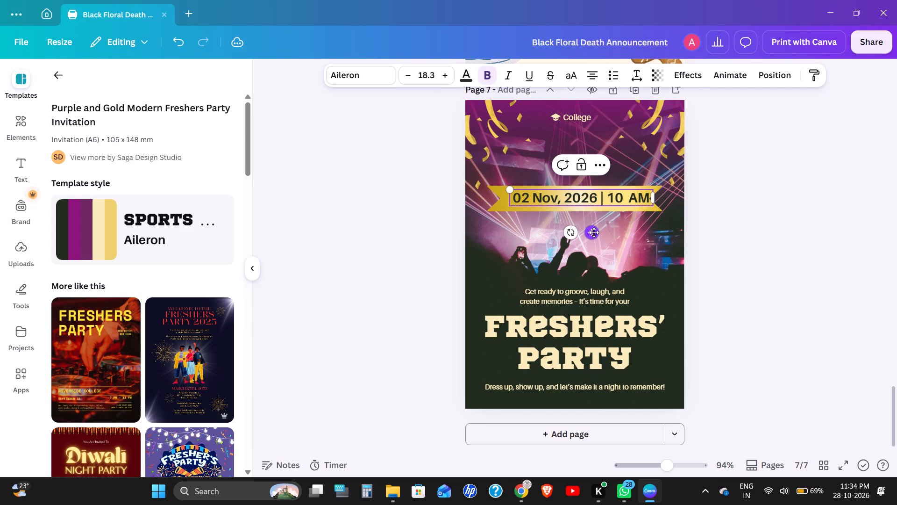
pyautogui.click(593, 233)
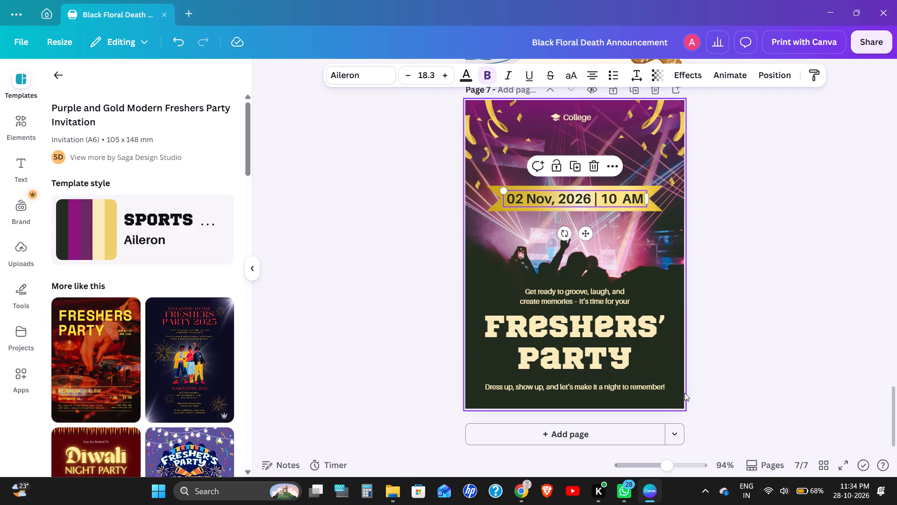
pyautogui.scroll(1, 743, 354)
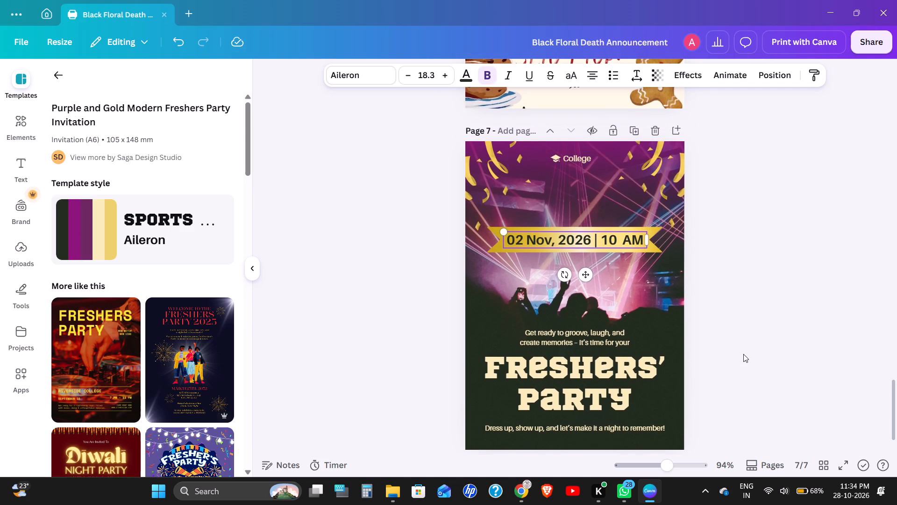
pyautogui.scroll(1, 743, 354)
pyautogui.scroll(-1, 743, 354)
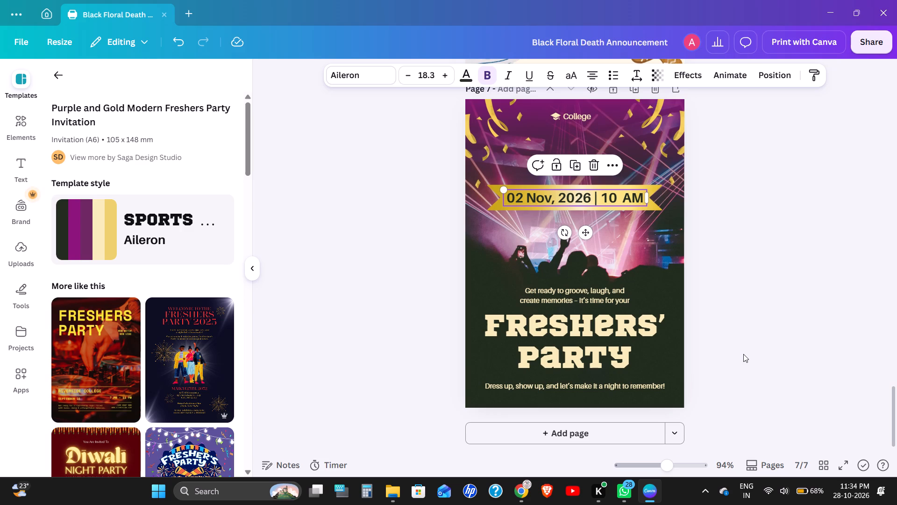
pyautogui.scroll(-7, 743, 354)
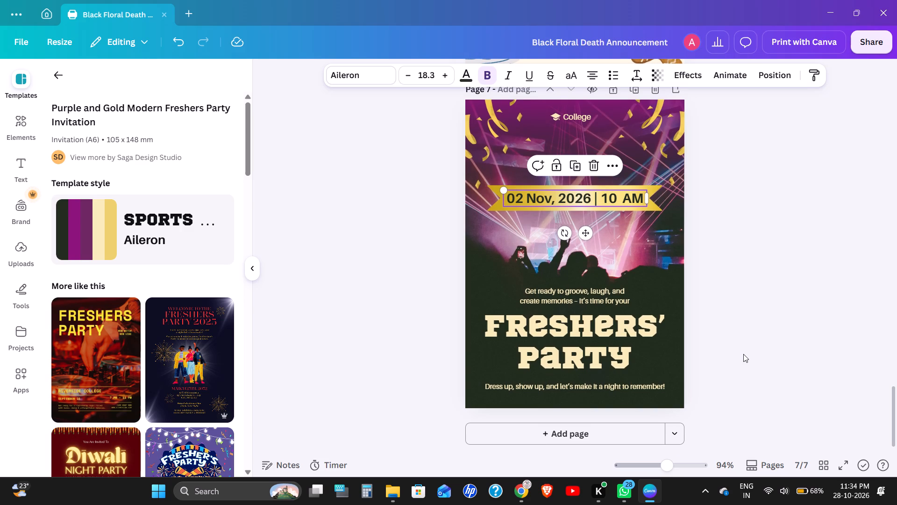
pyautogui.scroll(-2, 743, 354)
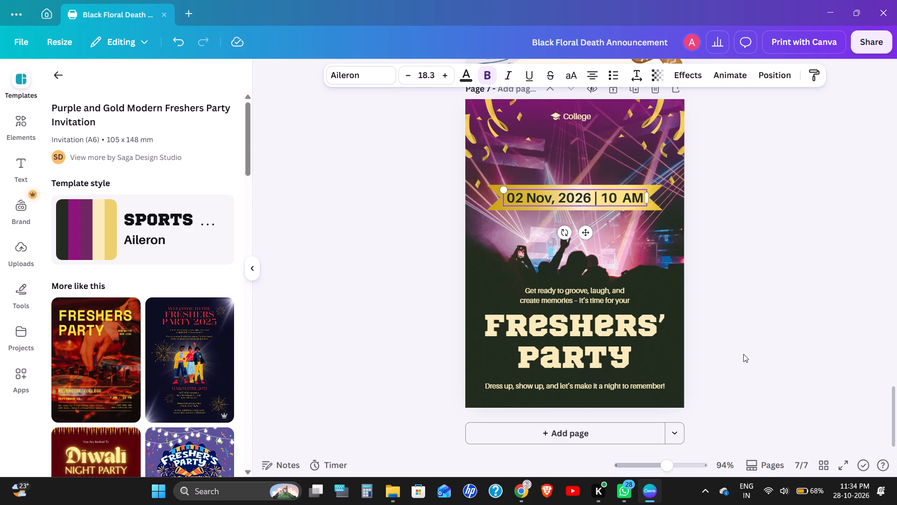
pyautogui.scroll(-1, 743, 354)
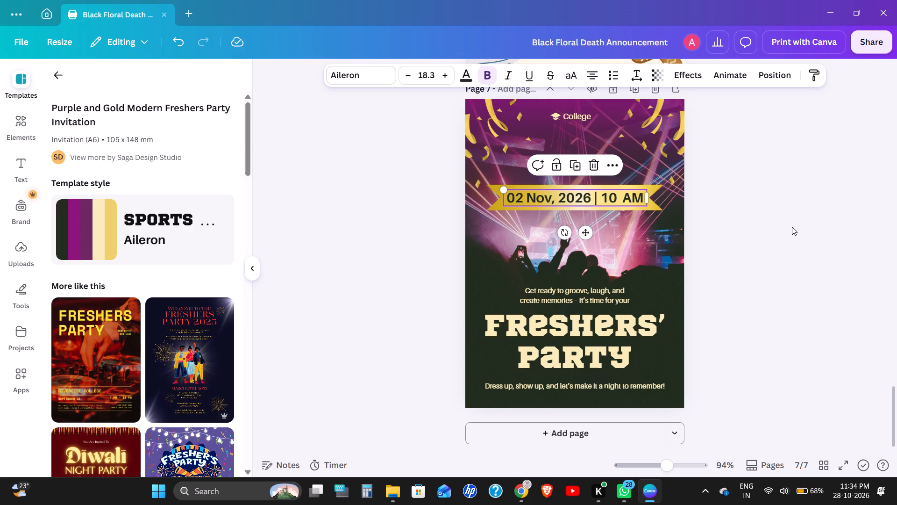